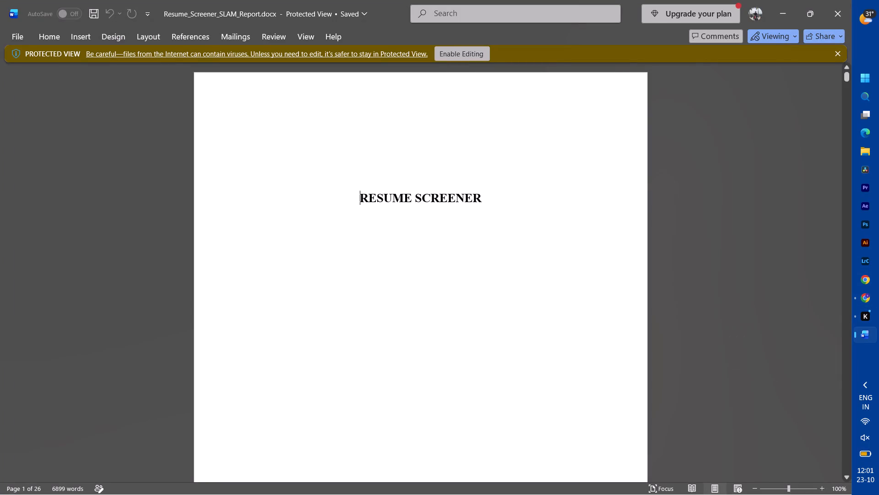
Enable editing for the protected Resume_Screener_SLAM_Report.docx.
{"action": "left_click", "coordinate": [452, 53]}
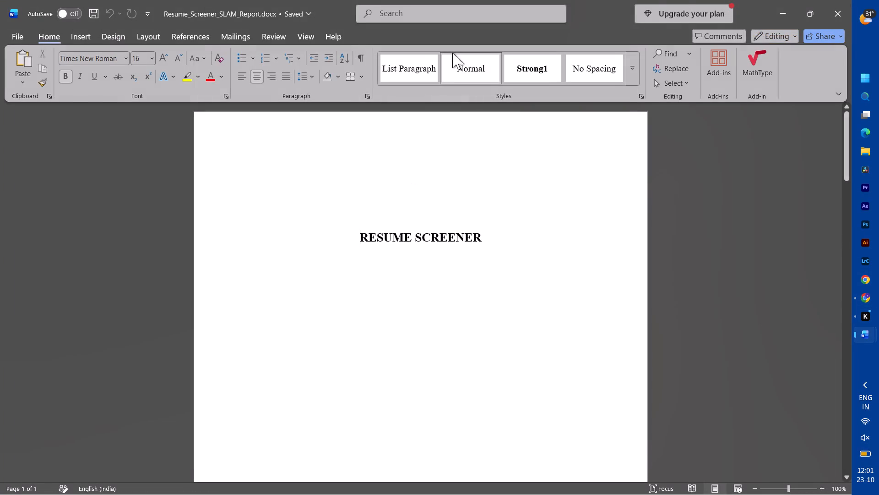
Look through the report's cover, title page, declaration, approval sheet and contents, and read the abstract.
{"action": "scroll", "coordinate": [416, 226], "scroll_direction": "down", "scroll_amount": 3, "text": "ctrl"}
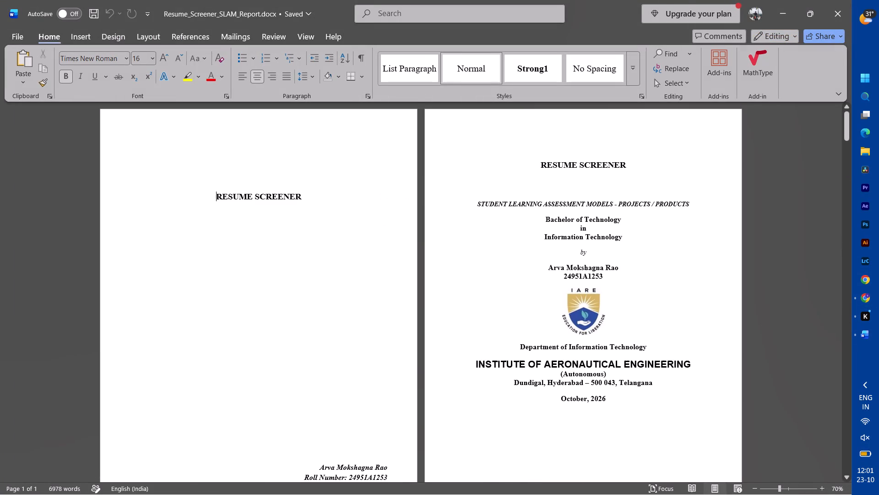
{"action": "scroll", "coordinate": [416, 226], "scroll_direction": "down", "scroll_amount": 1, "text": "ctrl"}
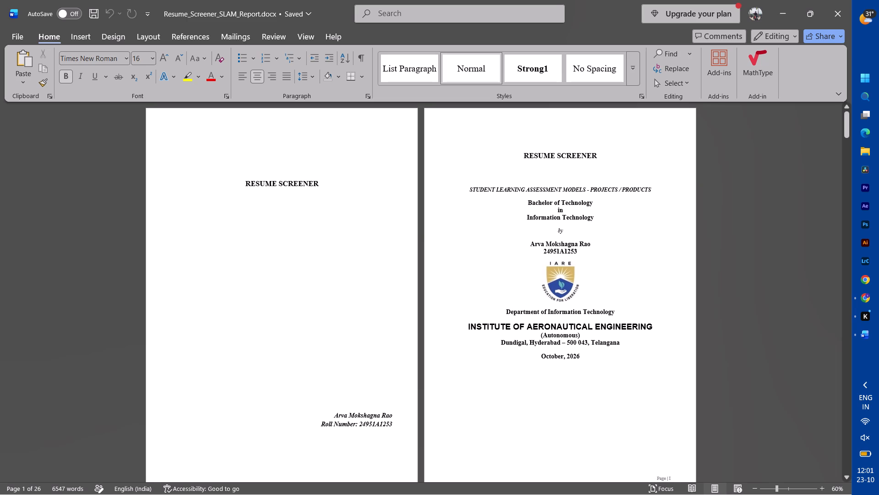
{"action": "scroll", "coordinate": [382, 420], "scroll_direction": "down", "scroll_amount": 2}
{"action": "scroll", "coordinate": [408, 330], "scroll_direction": "down", "scroll_amount": 1}
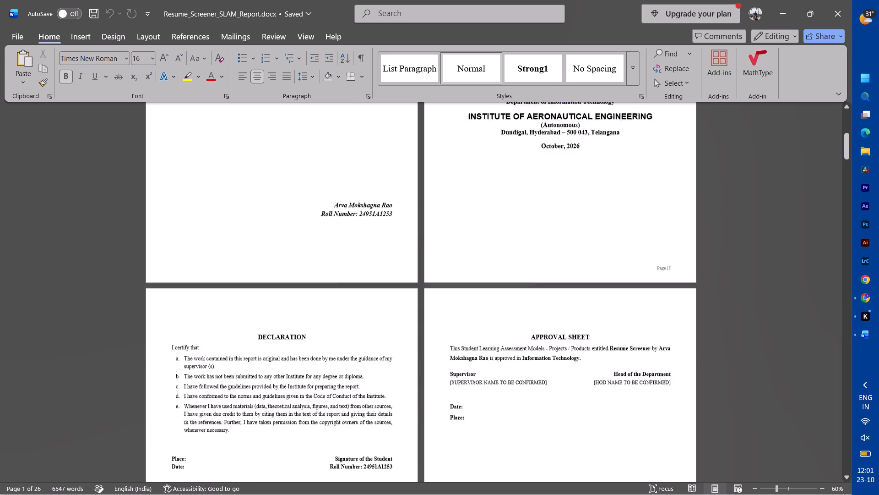
{"action": "scroll", "coordinate": [408, 330], "scroll_direction": "down", "scroll_amount": 1}
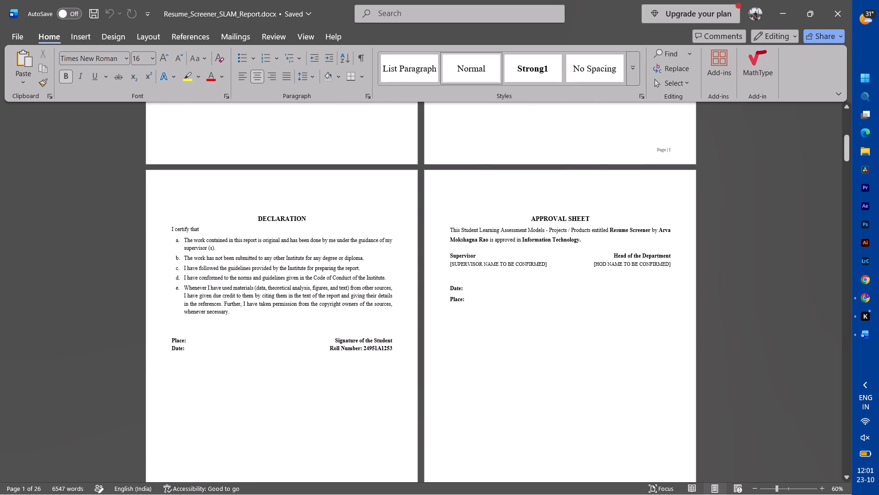
{"action": "scroll", "coordinate": [408, 330], "scroll_direction": "down", "scroll_amount": 6}
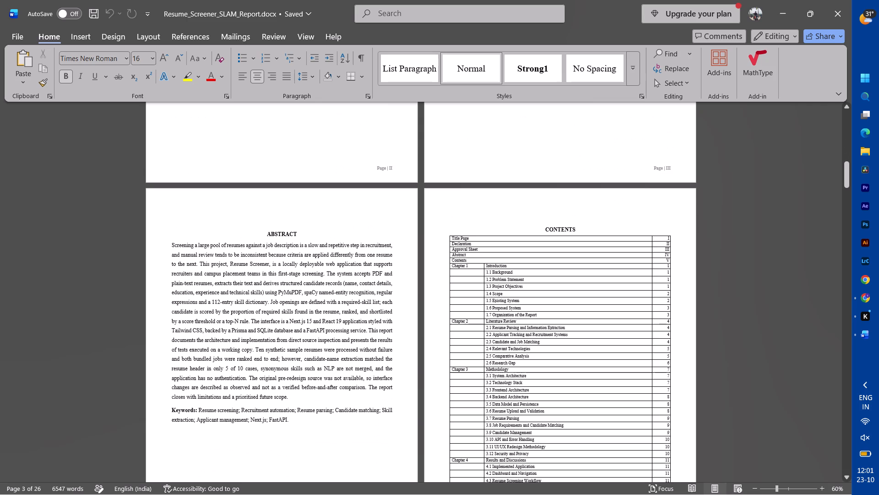
{"action": "scroll", "coordinate": [408, 330], "scroll_direction": "down", "scroll_amount": 4}
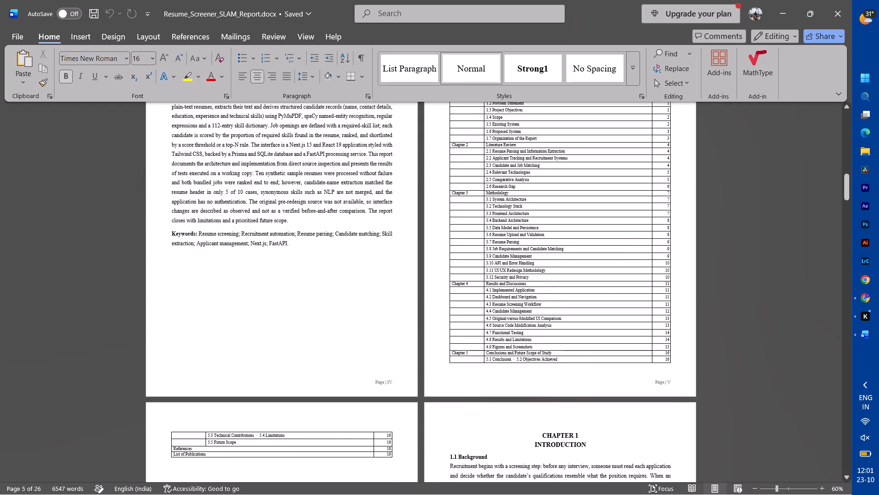
{"action": "scroll", "coordinate": [408, 330], "scroll_direction": "up", "scroll_amount": 2}
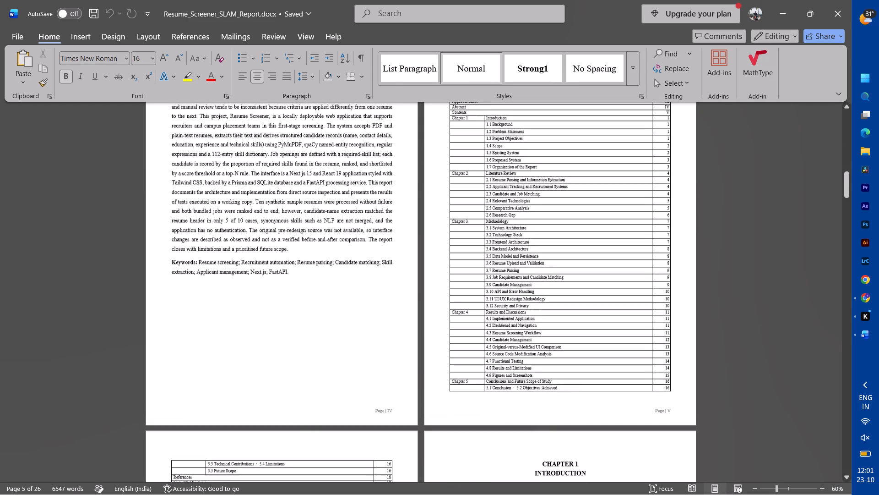
{"action": "scroll", "coordinate": [408, 330], "scroll_direction": "up", "scroll_amount": 1}
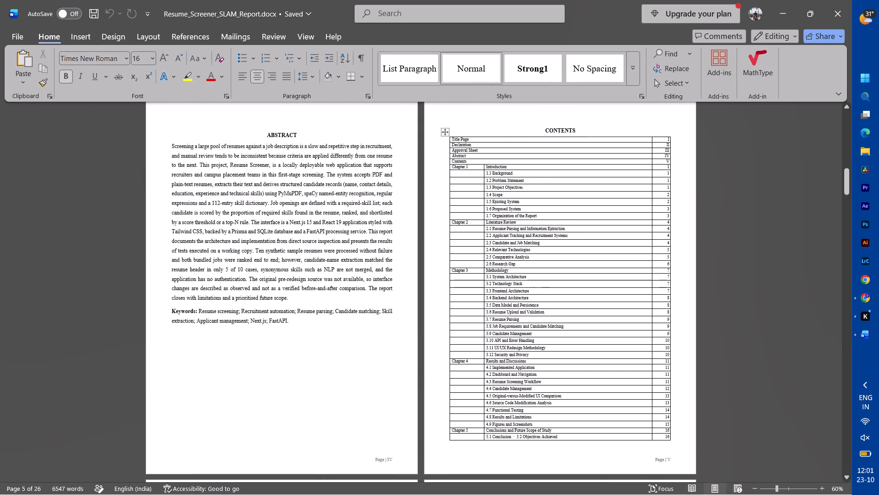
{"action": "scroll", "coordinate": [477, 274], "scroll_direction": "up", "scroll_amount": 1, "text": "ctrl"}
{"action": "scroll", "coordinate": [477, 274], "scroll_direction": "up", "scroll_amount": 1}
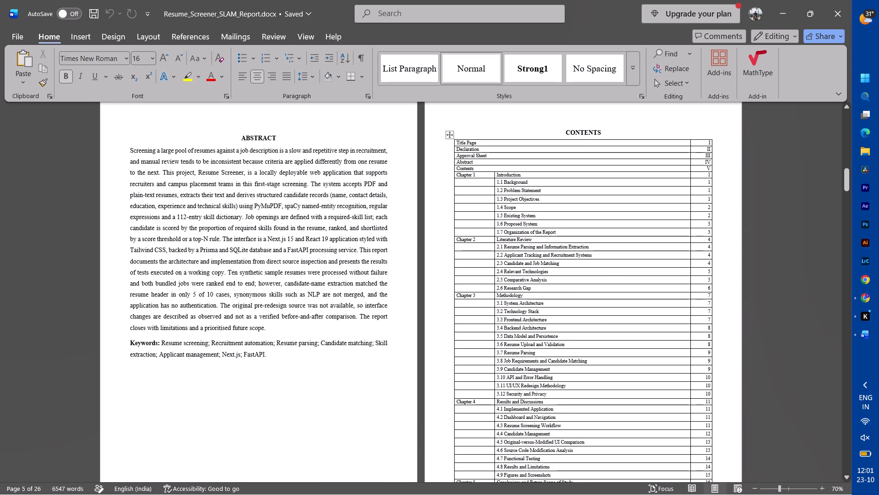
{"action": "scroll", "coordinate": [477, 274], "scroll_direction": "up", "scroll_amount": 1}
{"action": "scroll", "coordinate": [477, 274], "scroll_direction": "up", "scroll_amount": 2, "text": "ctrl"}
{"action": "scroll", "coordinate": [477, 274], "scroll_direction": "left", "scroll_amount": 2}
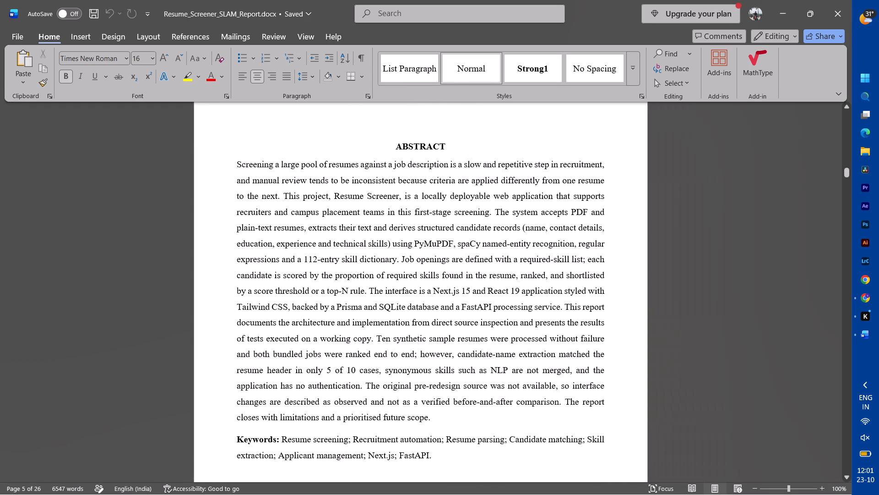
Merge the "Chapter 1" and "Introduction" cells in the contents table.
{"action": "scroll", "coordinate": [477, 274], "scroll_direction": "down", "scroll_amount": 5}
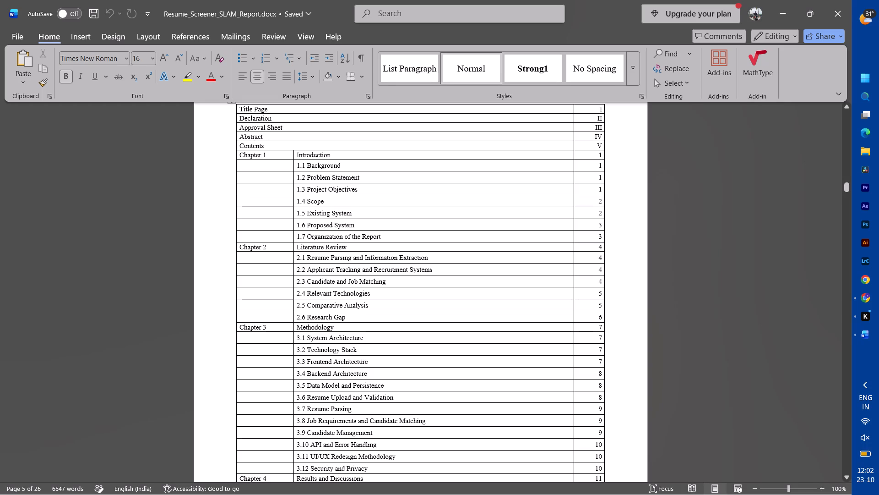
{"action": "left_click_drag", "start_coordinate": [240, 155], "coordinate": [312, 157]}
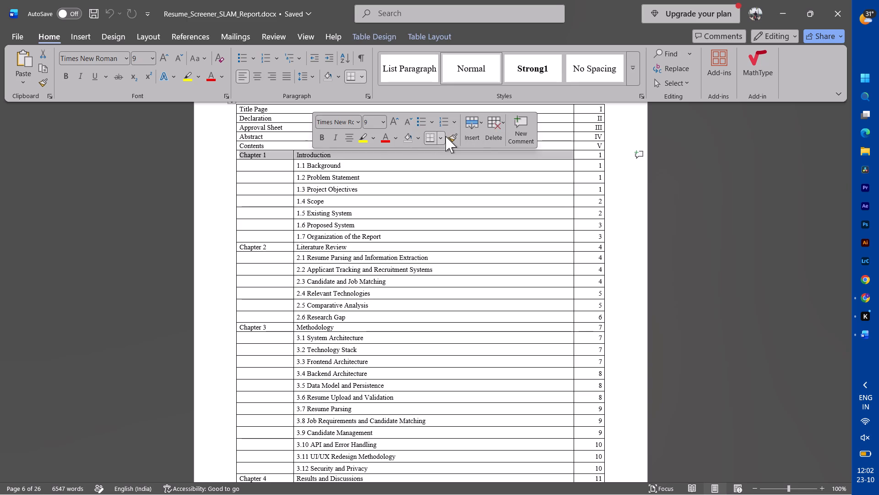
{"action": "left_click", "coordinate": [478, 121]}
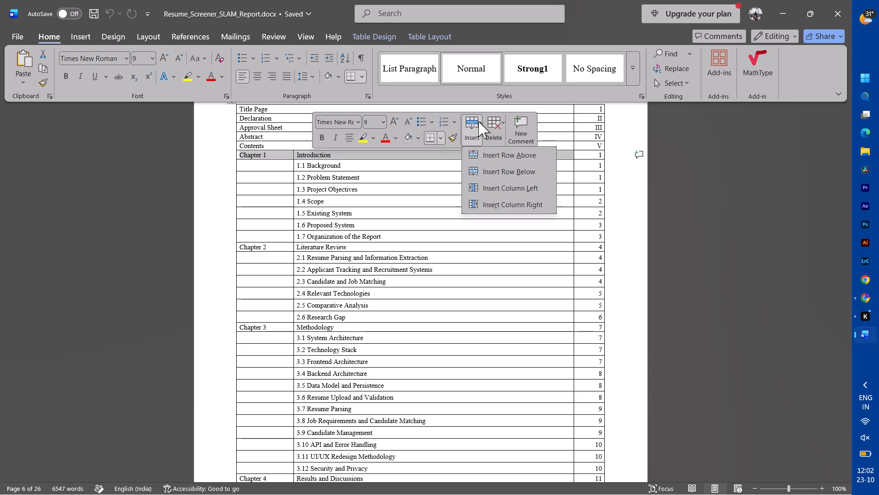
{"action": "left_click", "coordinate": [478, 121]}
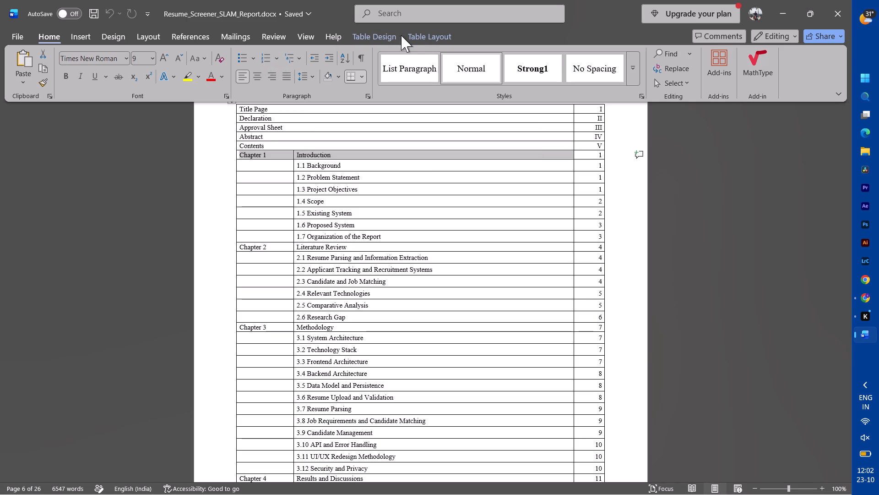
{"action": "left_click", "coordinate": [418, 42]}
{"action": "left_click", "coordinate": [353, 58]}
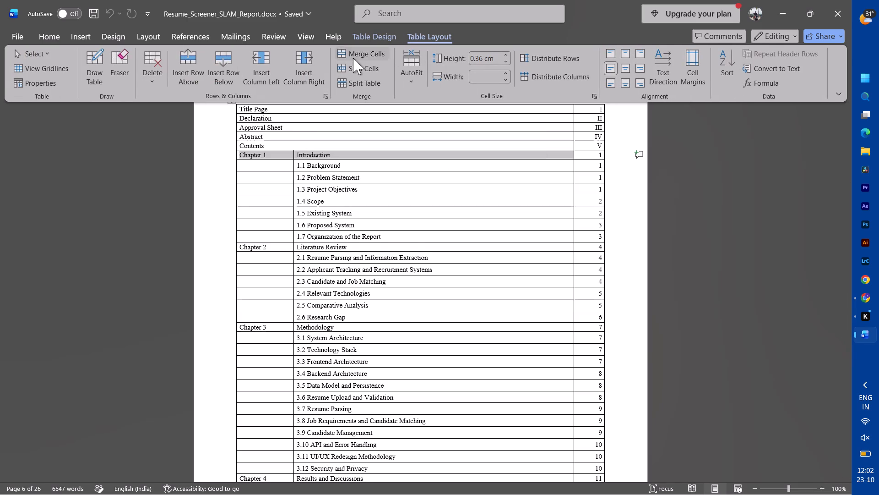
Join the merged cell's two lines into the single heading "Chapter 1 - Introduction".
{"action": "left_click", "coordinate": [268, 156]}
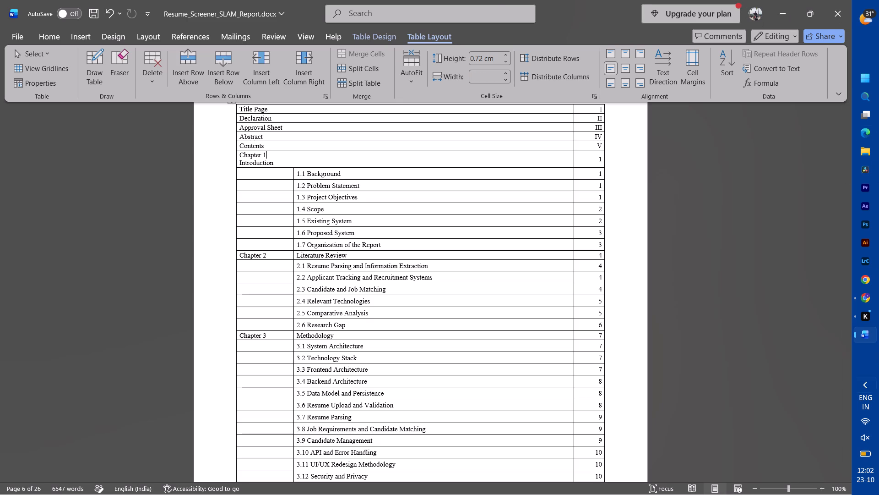
{"action": "key", "text": "Down"}
{"action": "key", "text": "Left"}
{"action": "key", "text": "Left"}
{"action": "key", "text": "Left"}
{"action": "key", "text": "Left"}
{"action": "key", "text": "Left"}
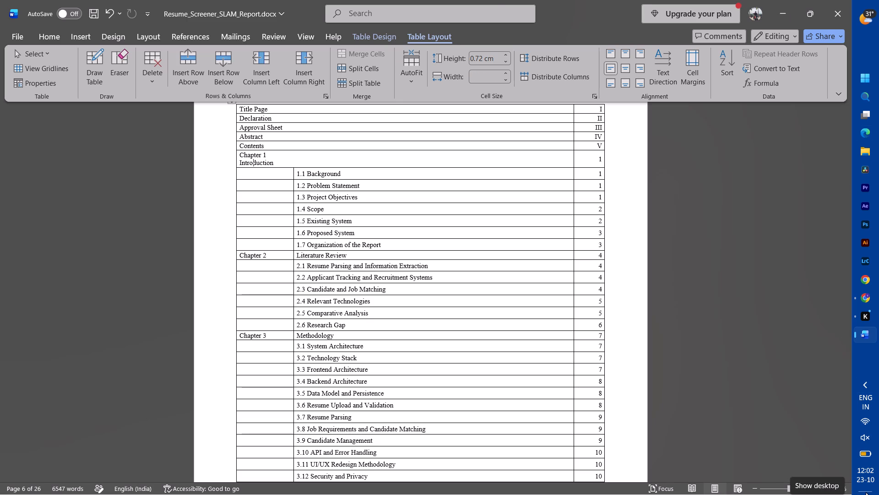
{"action": "key", "text": "Left"}
{"action": "key", "text": "Left"}
{"action": "key", "text": "Left"}
{"action": "key", "text": "Left"}
{"action": "key", "text": "Left"}
{"action": "key", "text": "BackSpace"}
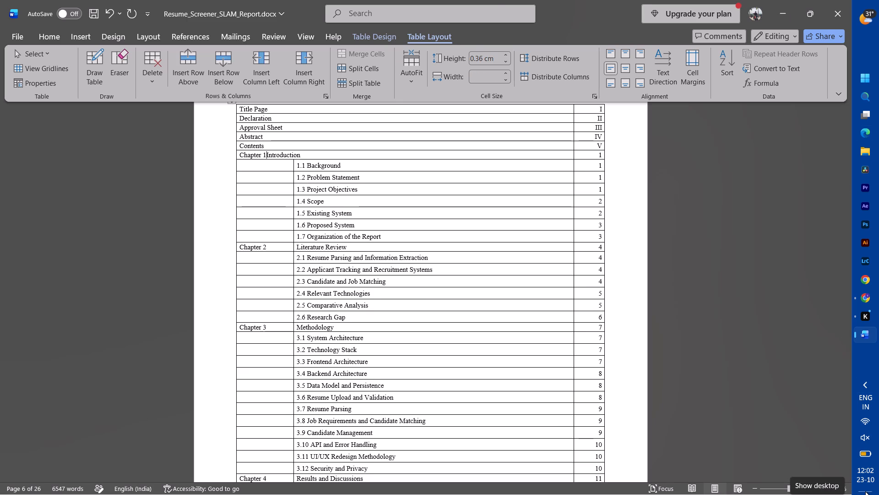
{"action": "key", "text": "space"}
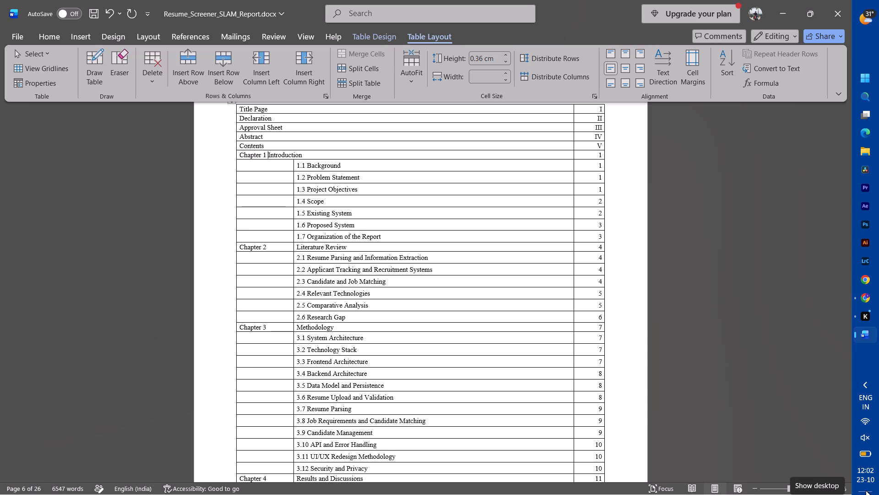
{"action": "type", "text": "-"}
{"action": "key", "text": "space"}
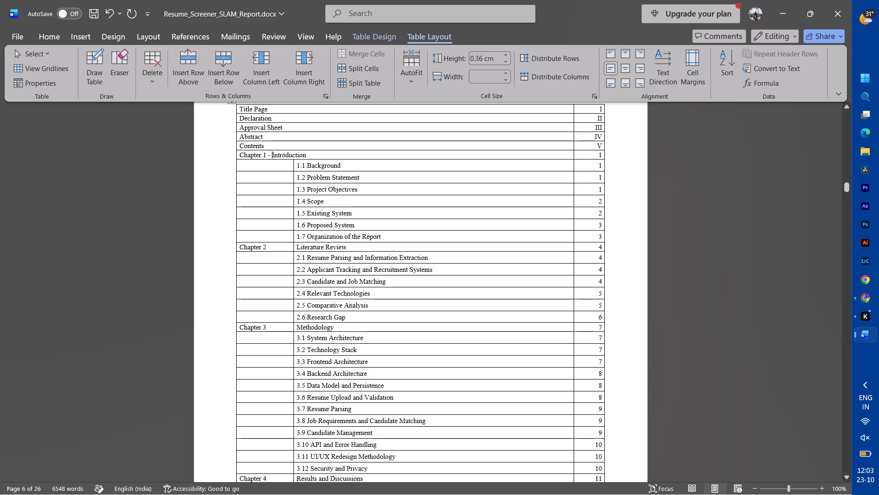
Merge the Chapter 2 heading cells in the contents table and join their text as "Chapter 2 - Literature Review".
{"action": "left_click_drag", "start_coordinate": [348, 249], "coordinate": [255, 247]}
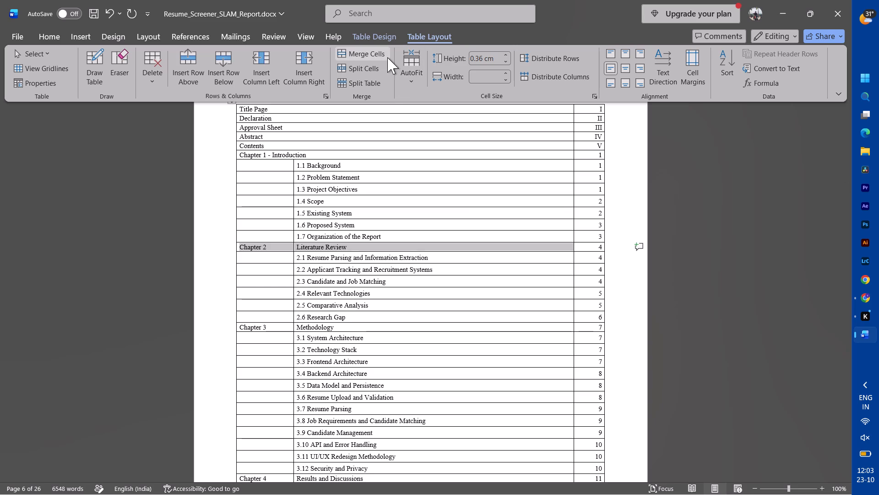
{"action": "left_click", "coordinate": [387, 57]}
{"action": "key", "text": "Down"}
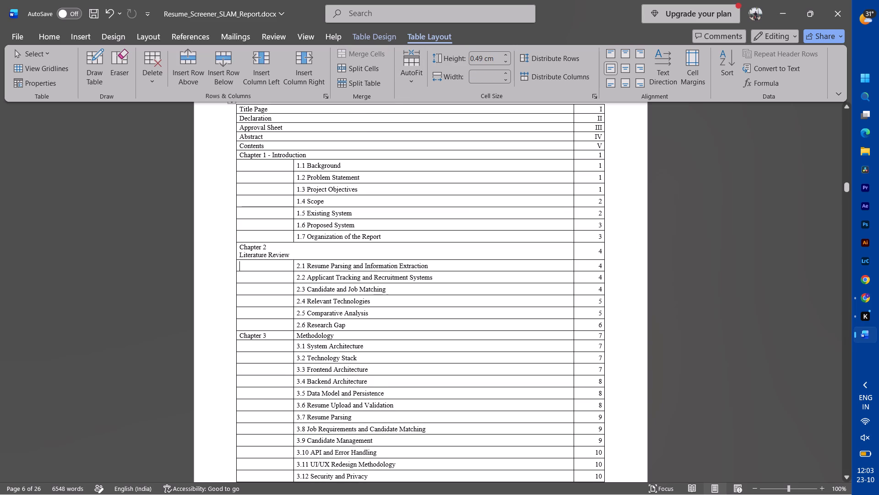
{"action": "key", "text": "Up"}
{"action": "key", "text": "BackSpace"}
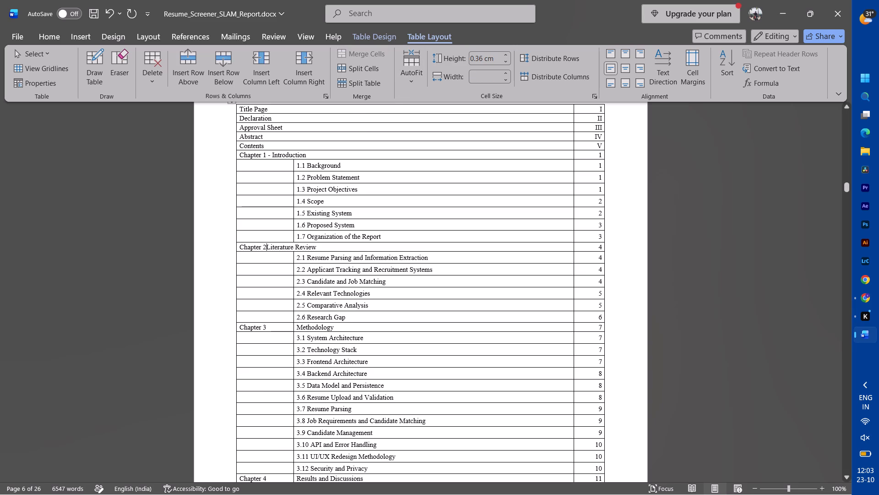
{"action": "key", "text": "space"}
{"action": "type", "text": "-"}
{"action": "key", "text": "space"}
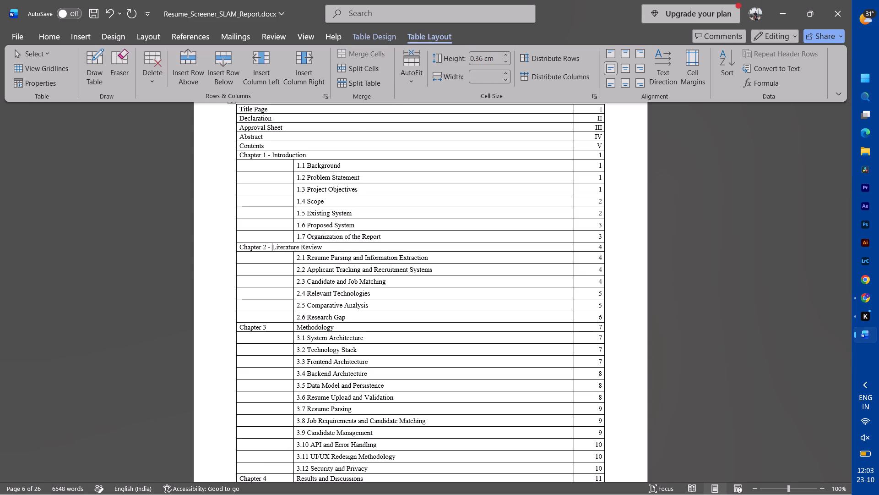
Merge the Chapter 3 heading cells in the contents table and join their text as "Chapter 3 - Methodology".
{"action": "scroll", "coordinate": [261, 275], "scroll_direction": "down", "scroll_amount": 1}
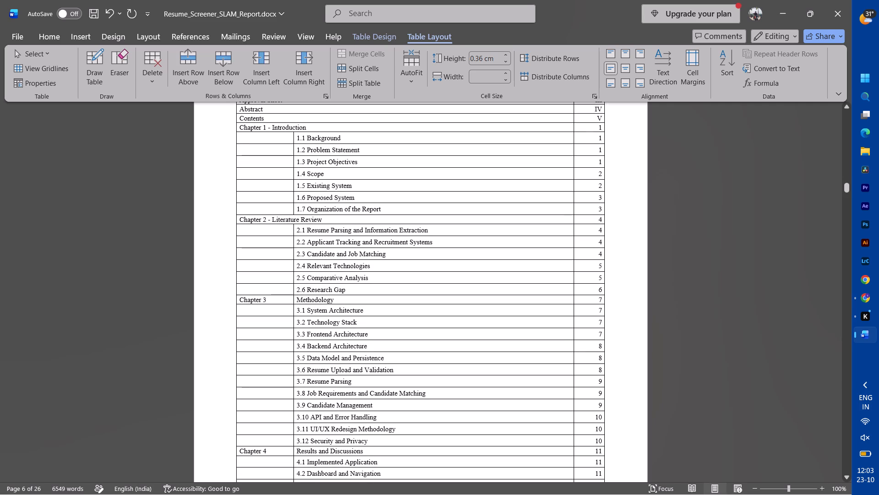
{"action": "left_click_drag", "start_coordinate": [342, 299], "coordinate": [270, 302]}
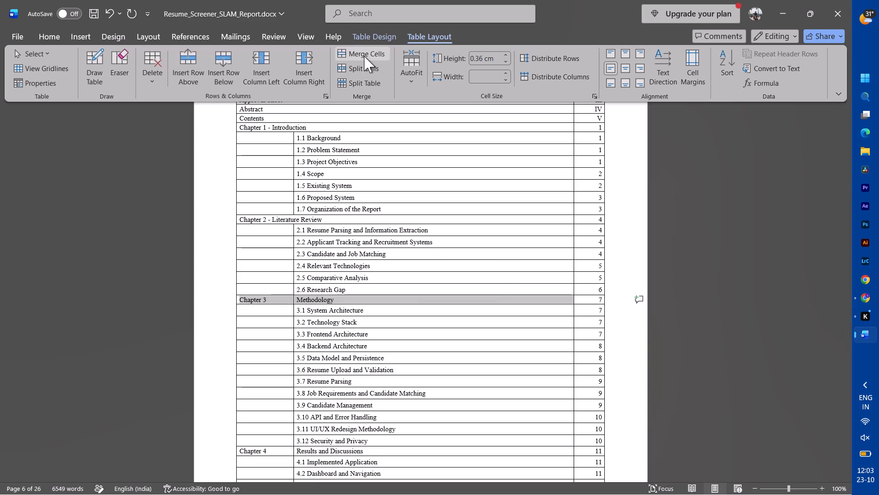
{"action": "left_click", "coordinate": [364, 55]}
{"action": "key", "text": "Down"}
{"action": "key", "text": "Up"}
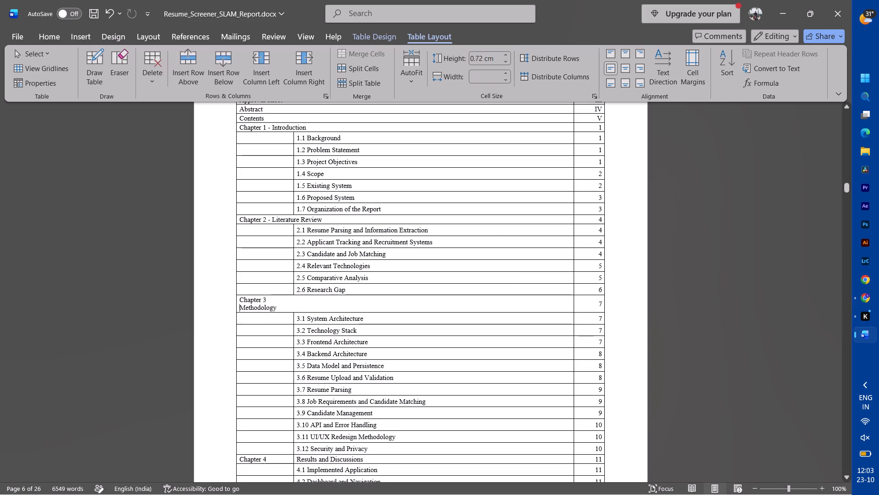
{"action": "key", "text": "BackSpace"}
{"action": "key", "text": "space"}
{"action": "type", "text": "-"}
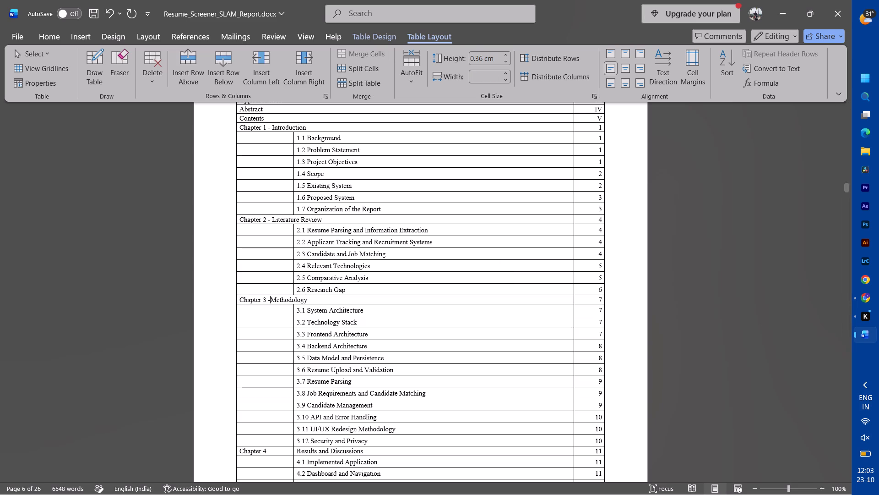
{"action": "key", "text": "space"}
Merge the Chapter 4 heading cells in the contents table and join their text as "Chapter 4 - Results and Discussions".
{"action": "scroll", "coordinate": [255, 297], "scroll_direction": "down", "scroll_amount": 1}
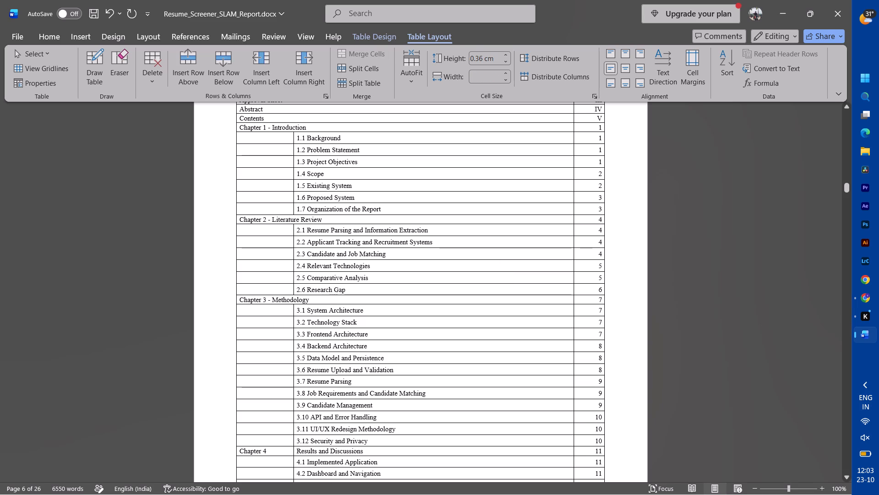
{"action": "scroll", "coordinate": [255, 297], "scroll_direction": "down", "scroll_amount": 4}
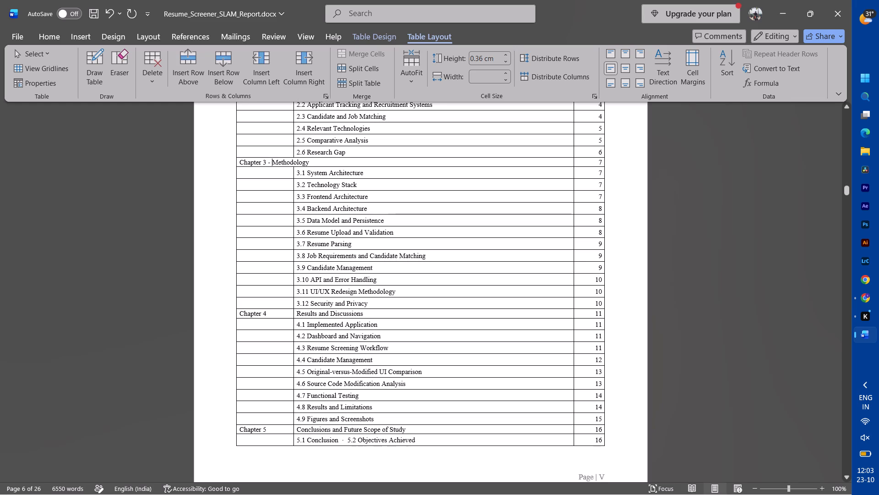
{"action": "left_click_drag", "start_coordinate": [366, 316], "coordinate": [307, 316]}
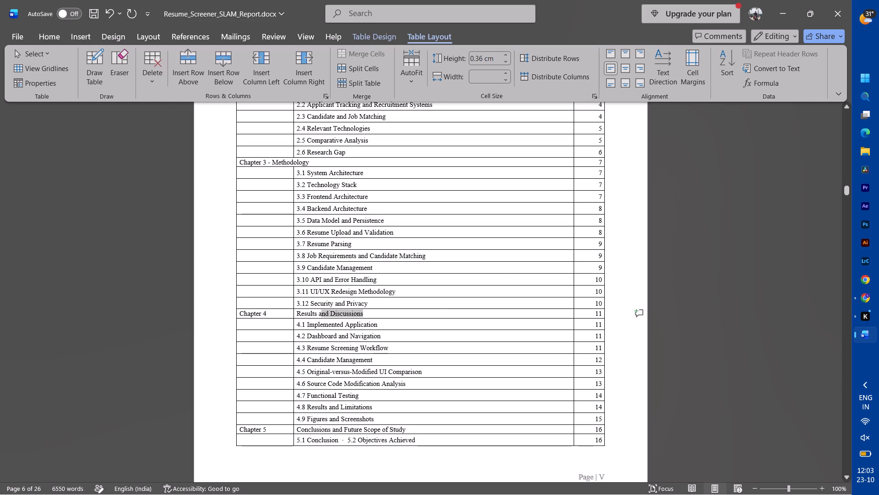
{"action": "left_click_drag", "start_coordinate": [307, 316], "coordinate": [280, 316]}
{"action": "left_click", "coordinate": [362, 55]}
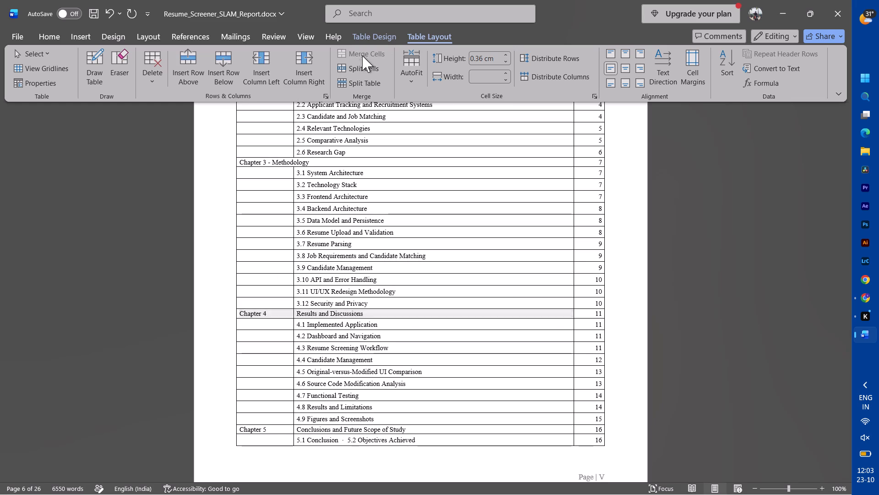
{"action": "key", "text": "Down"}
{"action": "key", "text": "Up"}
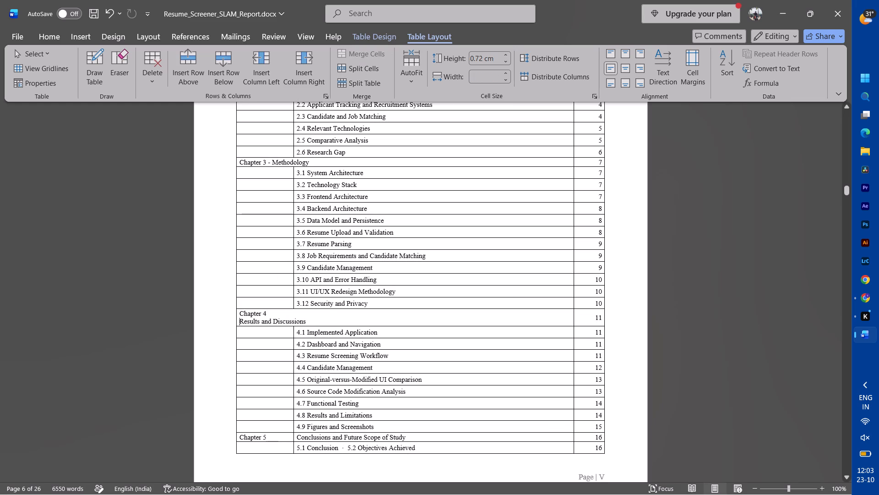
{"action": "key", "text": "BackSpace"}
{"action": "key", "text": "space"}
{"action": "type", "text": "-"}
{"action": "key", "text": "space"}
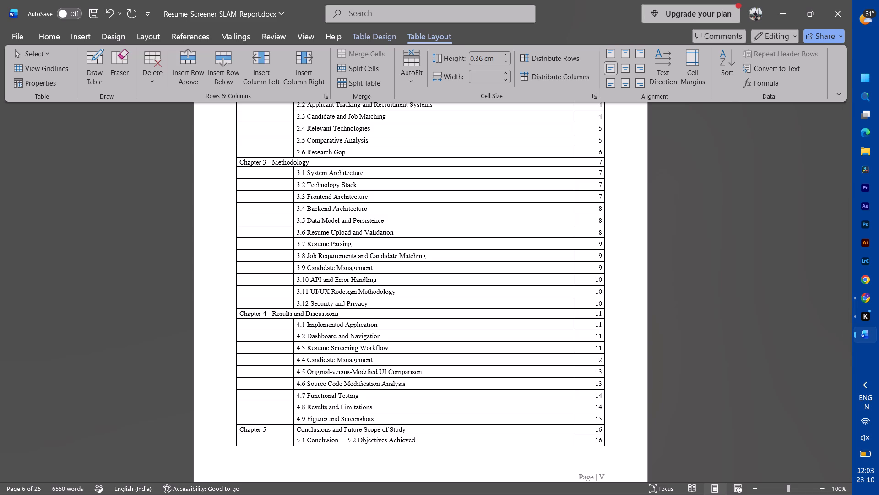
Merge the Chapter 5 heading cells in the contents table and join their text as "Chapter 5 - Conclusions and Future Scope of Study".
{"action": "scroll", "coordinate": [289, 431], "scroll_direction": "down", "scroll_amount": 2}
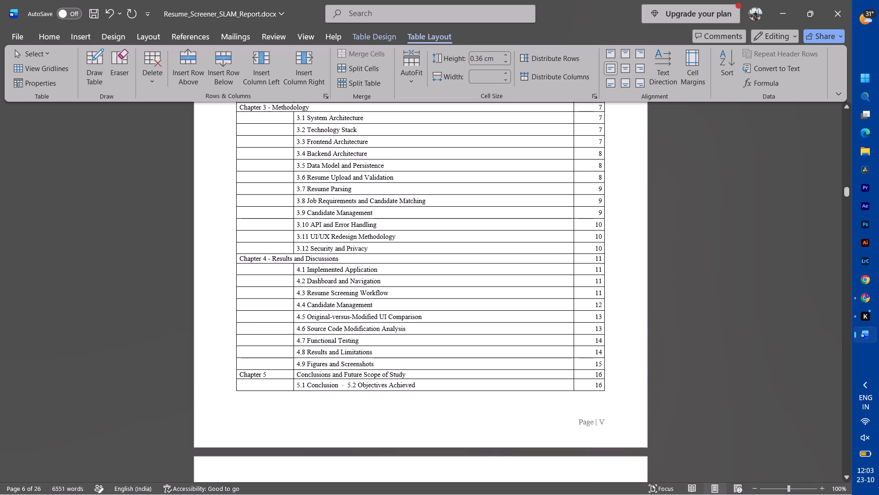
{"action": "scroll", "coordinate": [318, 373], "scroll_direction": "down", "scroll_amount": 5}
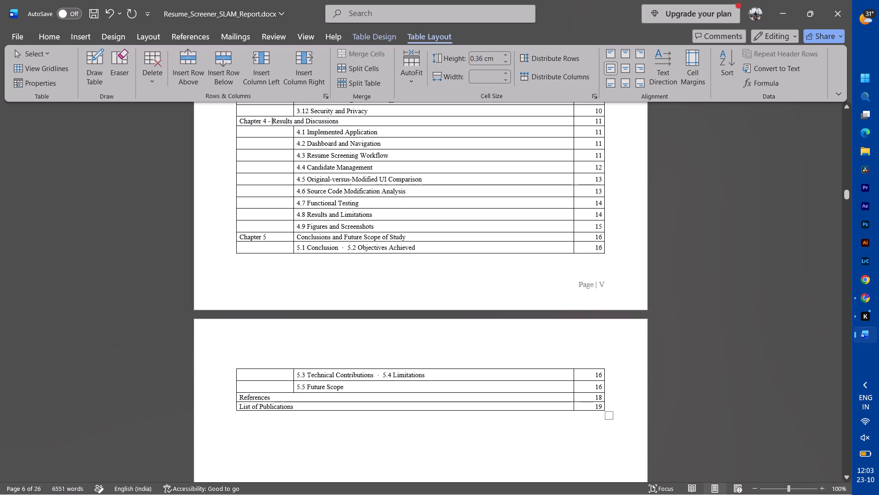
{"action": "scroll", "coordinate": [318, 373], "scroll_direction": "up", "scroll_amount": 4}
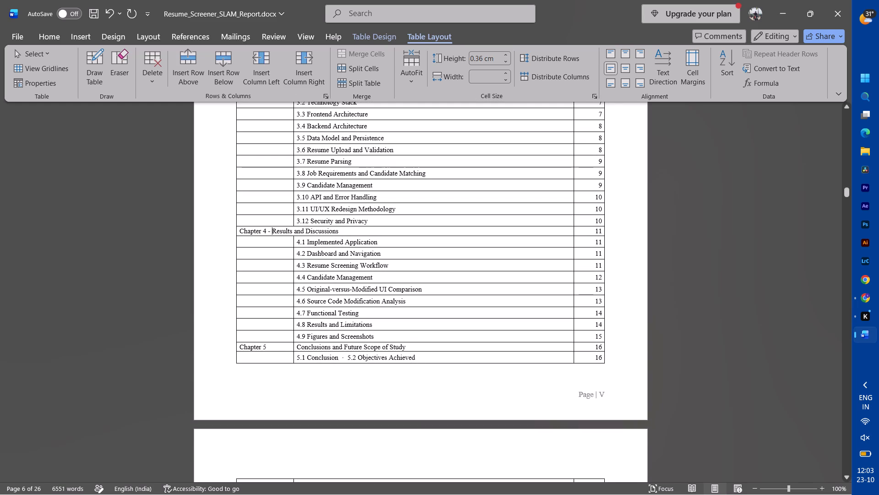
{"action": "left_click_drag", "start_coordinate": [410, 346], "coordinate": [287, 349]}
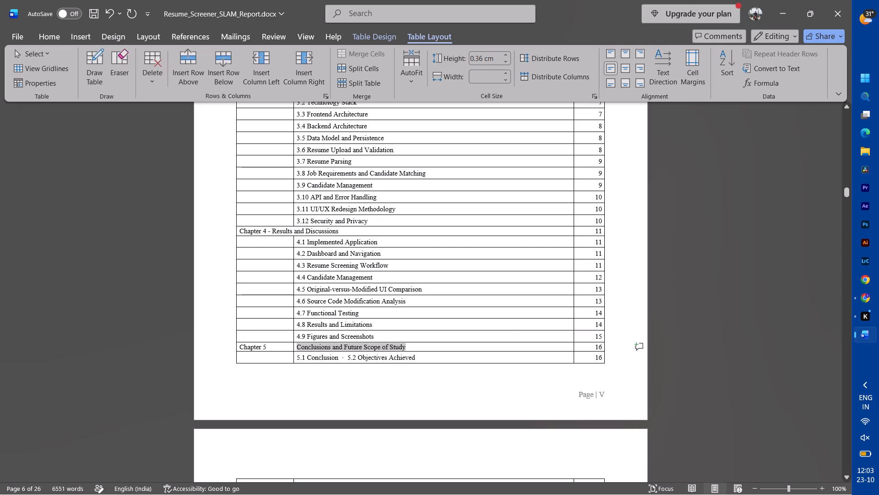
{"action": "left_click_drag", "start_coordinate": [287, 349], "coordinate": [285, 349]}
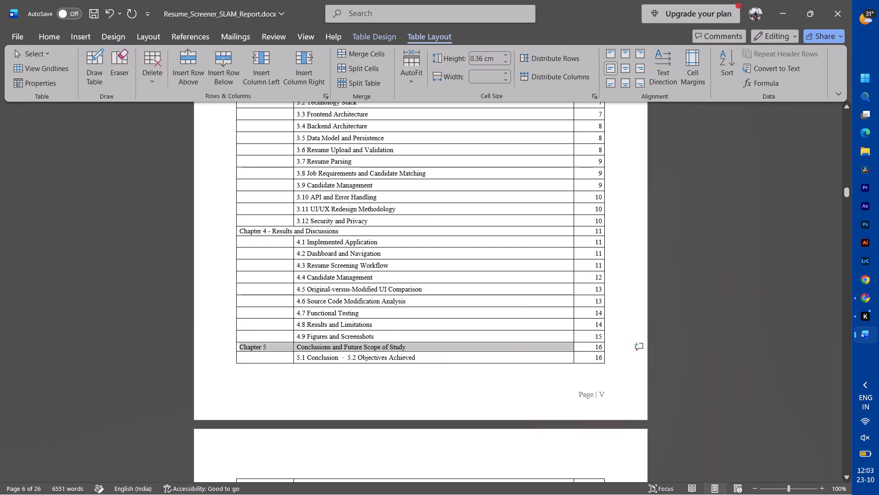
{"action": "left_click", "coordinate": [371, 56]}
{"action": "key", "text": "Down"}
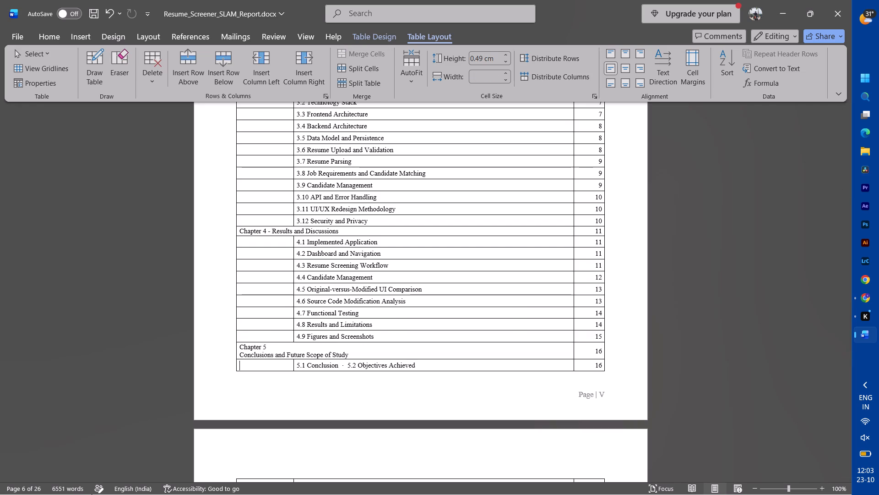
{"action": "key", "text": "Up"}
{"action": "key", "text": "BackSpace"}
{"action": "key", "text": "space"}
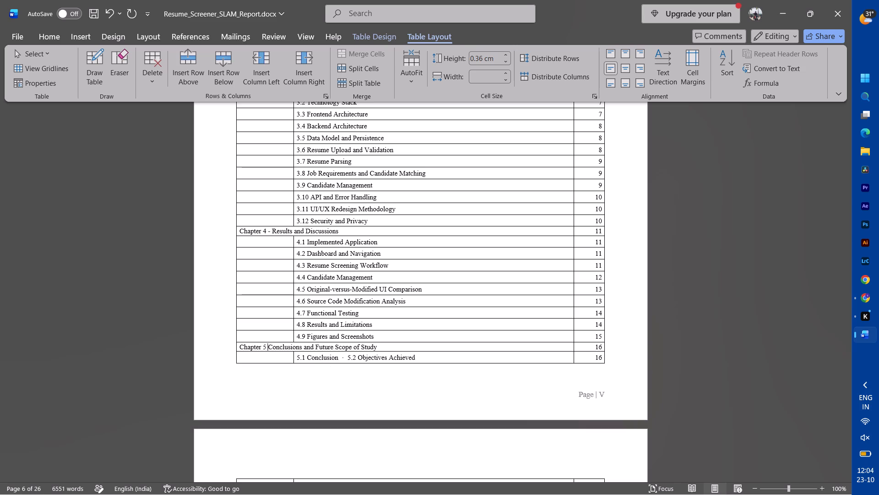
{"action": "type", "text": "-"}
{"action": "key", "text": "space"}
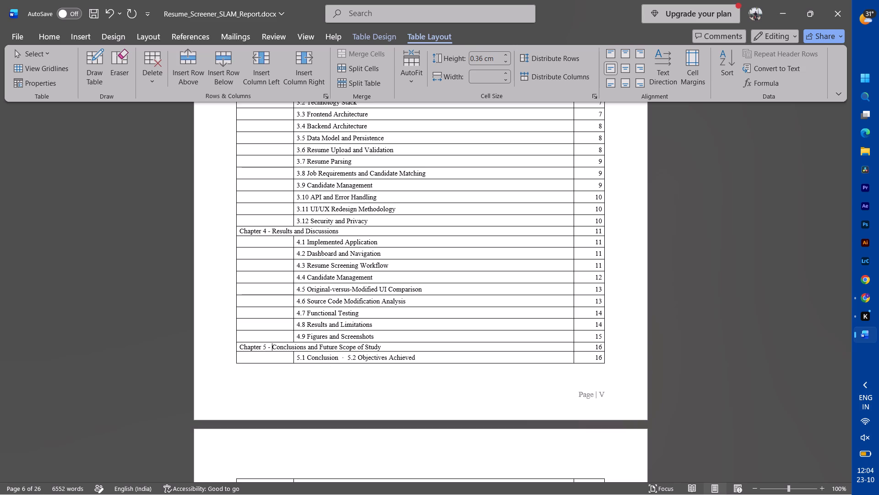
Remove all borders from the entire contents table.
{"action": "scroll", "coordinate": [342, 349], "scroll_direction": "down", "scroll_amount": 4}
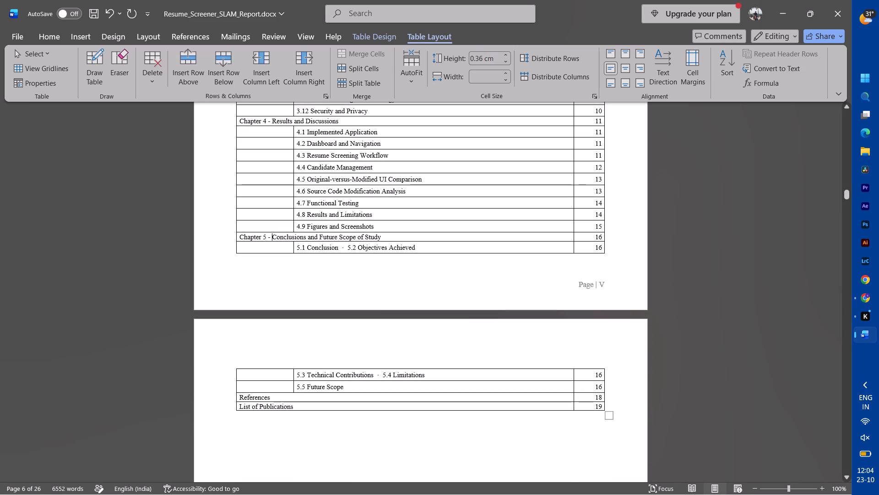
{"action": "left_click", "coordinate": [605, 417]}
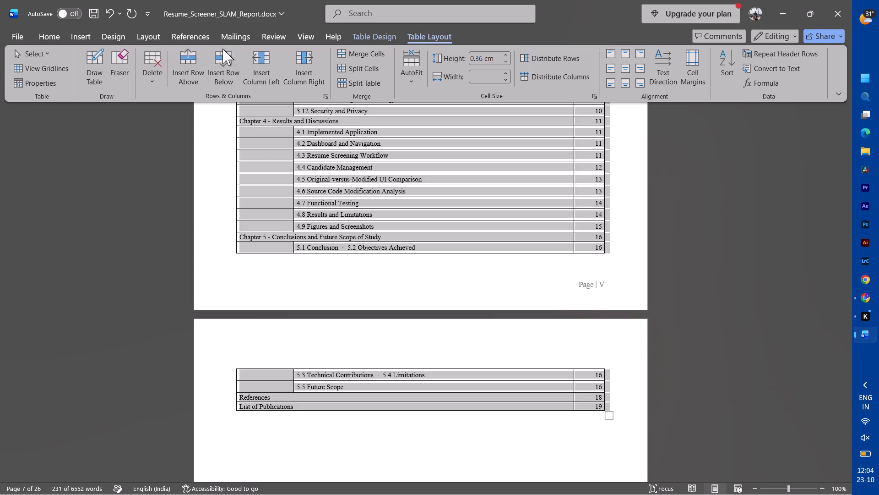
{"action": "left_click", "coordinate": [48, 41]}
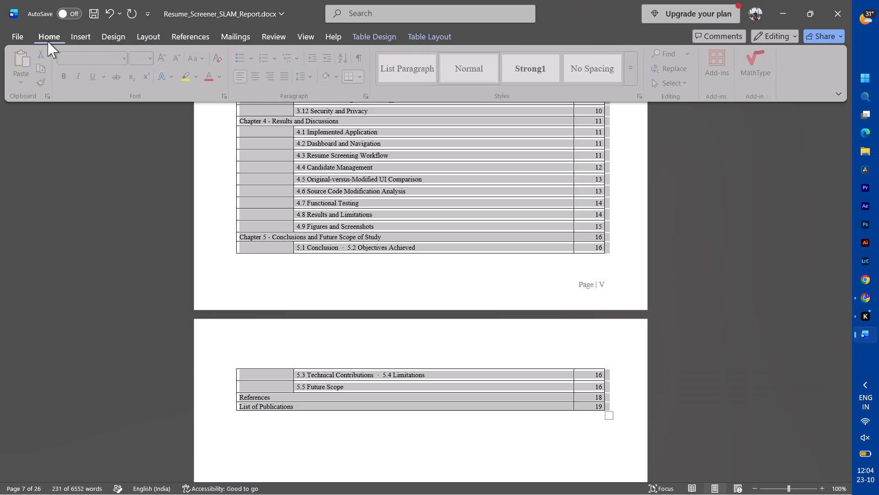
{"action": "left_click", "coordinate": [358, 79]}
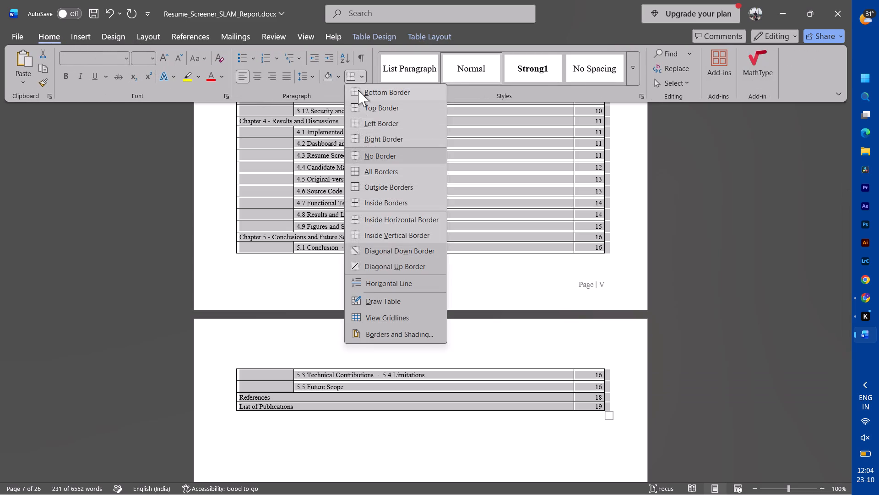
{"action": "left_click", "coordinate": [356, 152]}
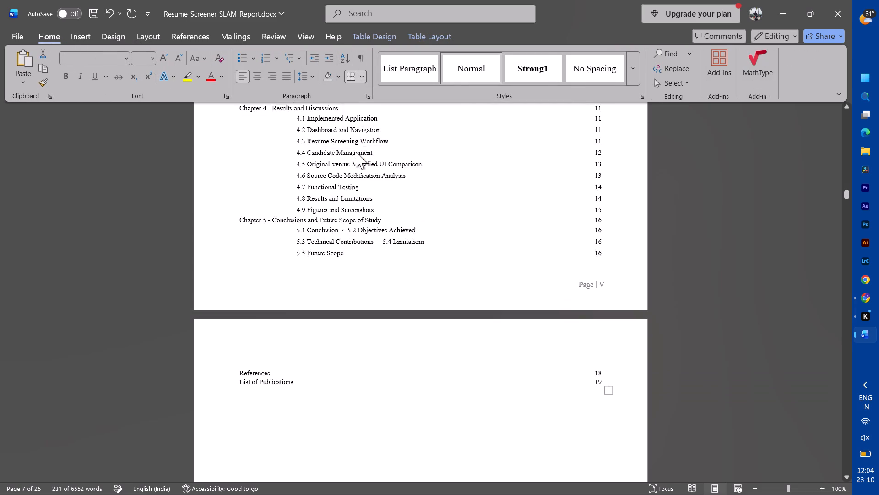
{"action": "scroll", "coordinate": [342, 332], "scroll_direction": "up", "scroll_amount": 13}
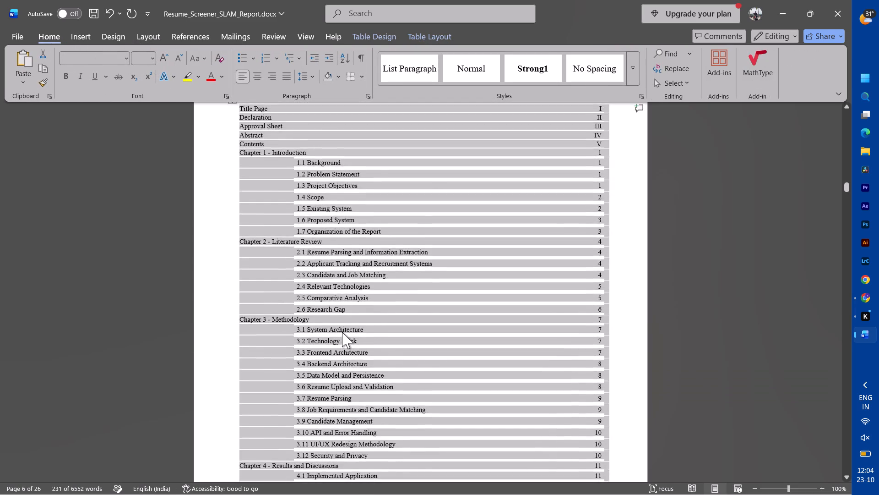
{"action": "scroll", "coordinate": [342, 332], "scroll_direction": "up", "scroll_amount": 6}
{"action": "left_click", "coordinate": [449, 146]}
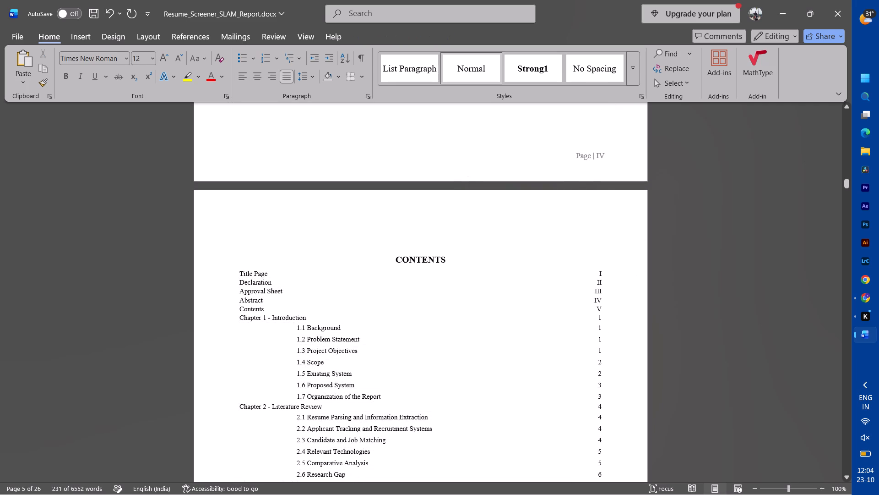
Examine the layout and page numbering of the front matter and the opening pages of Chapter 1.
{"action": "scroll", "coordinate": [449, 308], "scroll_direction": "up", "scroll_amount": 19}
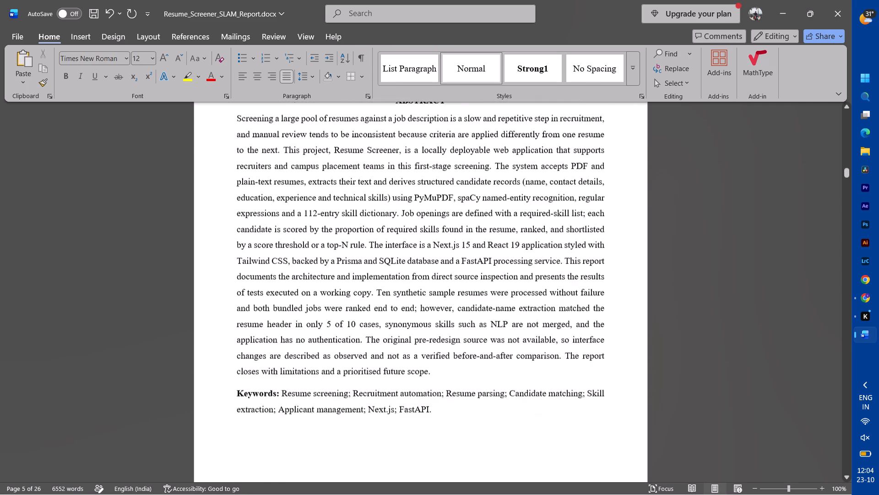
{"action": "scroll", "coordinate": [449, 308], "scroll_direction": "up", "scroll_amount": 5}
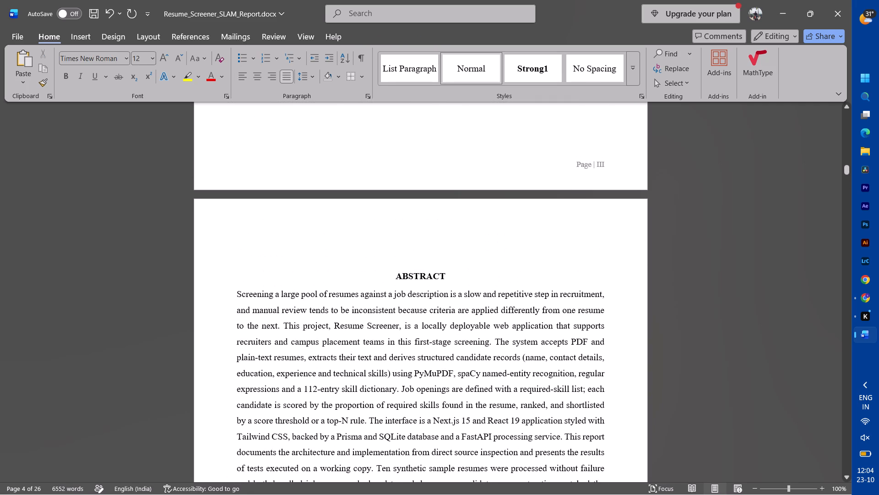
{"action": "scroll", "coordinate": [449, 308], "scroll_direction": "up", "scroll_amount": 17}
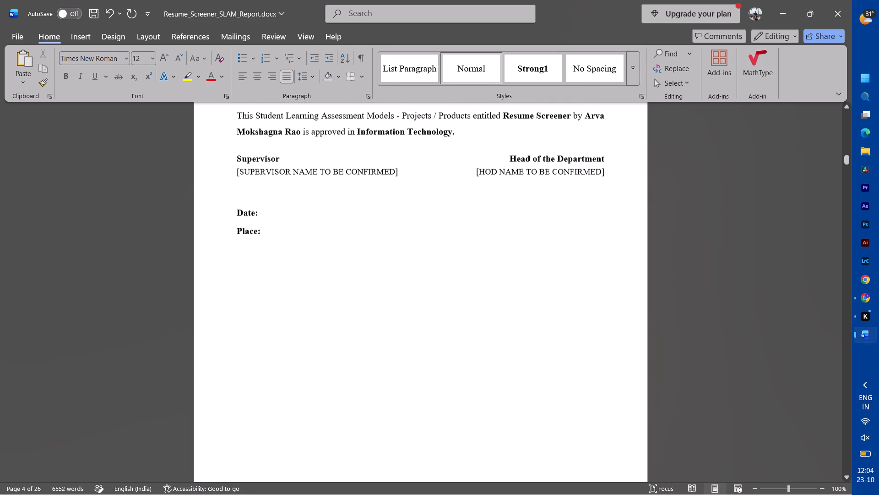
{"action": "scroll", "coordinate": [449, 308], "scroll_direction": "up", "scroll_amount": 20}
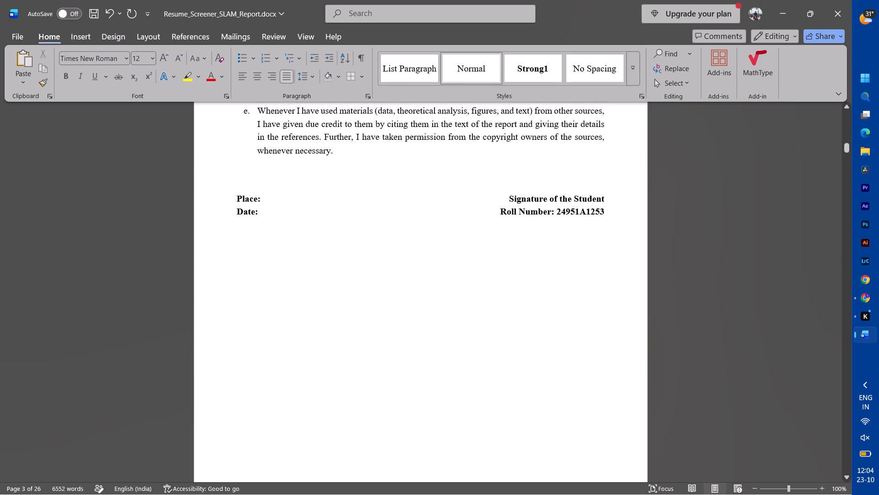
{"action": "scroll", "coordinate": [250, 478], "scroll_direction": "down", "scroll_amount": 6}
{"action": "scroll", "coordinate": [374, 445], "scroll_direction": "down", "scroll_amount": 8}
{"action": "scroll", "coordinate": [448, 330], "scroll_direction": "down", "scroll_amount": 5}
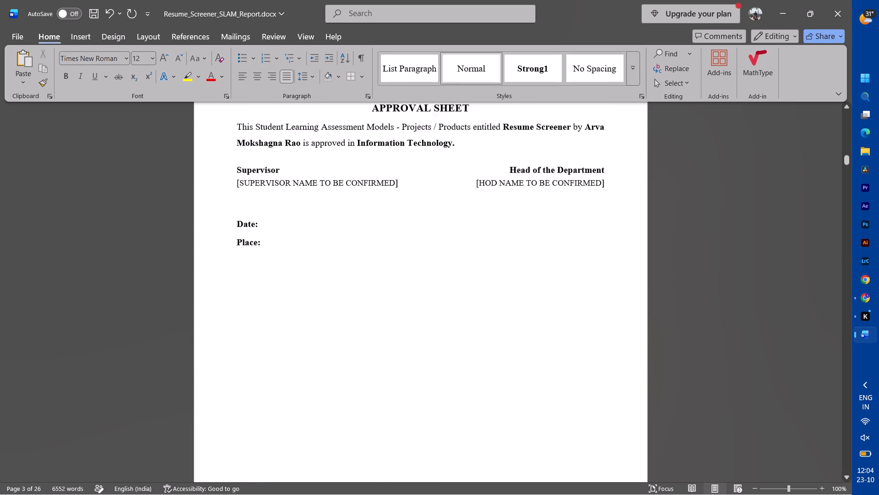
{"action": "scroll", "coordinate": [449, 330], "scroll_direction": "down", "scroll_amount": 16}
{"action": "scroll", "coordinate": [447, 327], "scroll_direction": "down", "scroll_amount": 3, "text": "ctrl"}
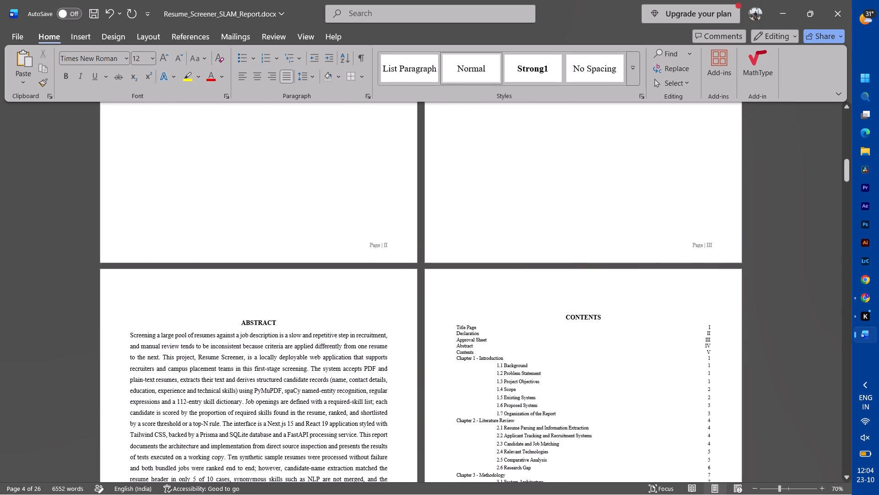
{"action": "scroll", "coordinate": [447, 327], "scroll_direction": "down", "scroll_amount": 8}
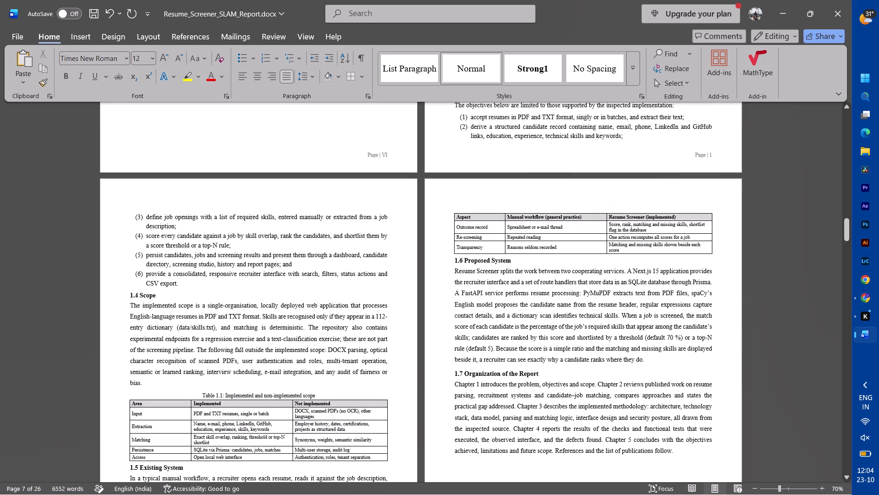
{"action": "scroll", "coordinate": [447, 327], "scroll_direction": "up", "scroll_amount": 4}
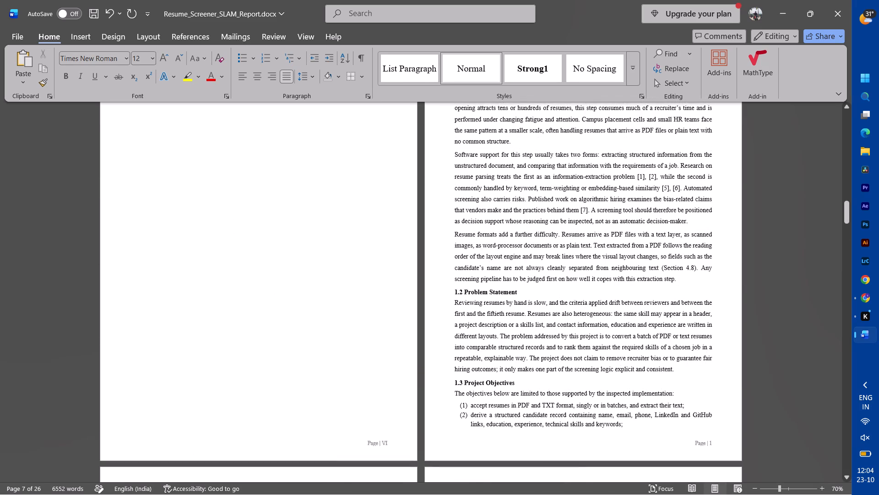
{"action": "scroll", "coordinate": [447, 327], "scroll_direction": "up", "scroll_amount": 17}
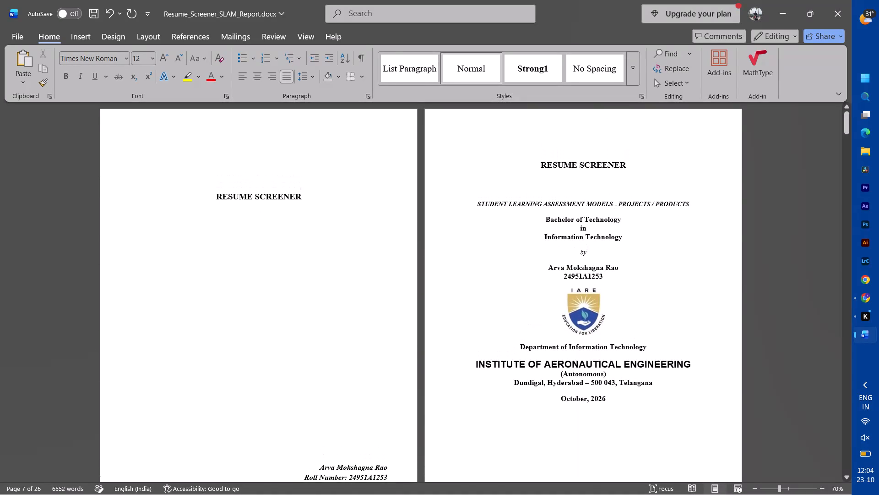
Replace the Section 2 footer on the front matter pages with the built-in Banded footer and close footer editing.
{"action": "left_click", "coordinate": [82, 43]}
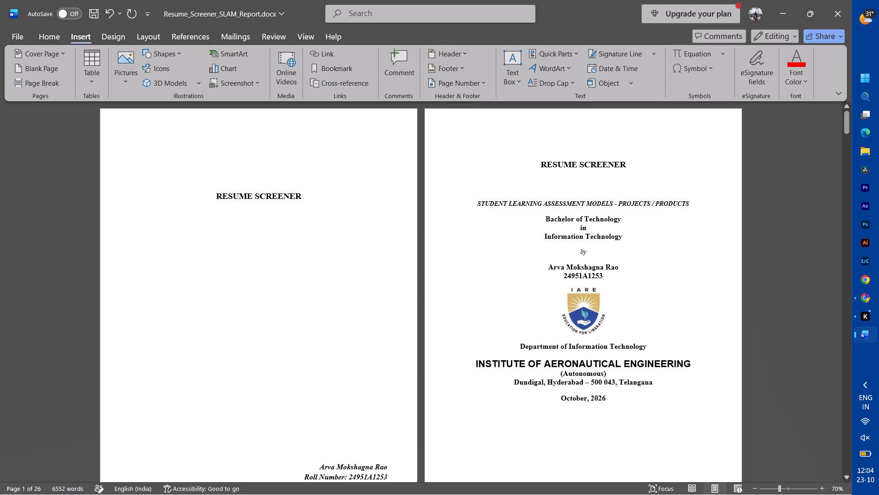
{"action": "scroll", "coordinate": [528, 229], "scroll_direction": "down", "scroll_amount": 10}
{"action": "triple_click", "coordinate": [704, 347]}
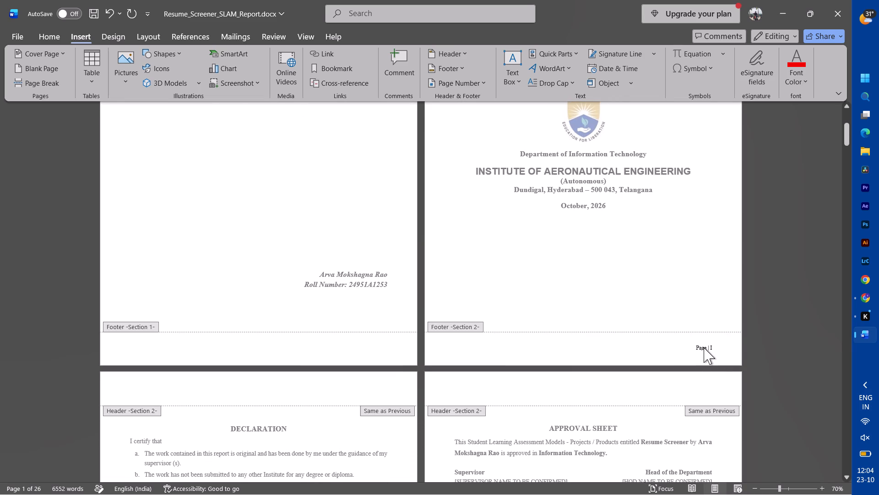
{"action": "left_click", "coordinate": [501, 342]}
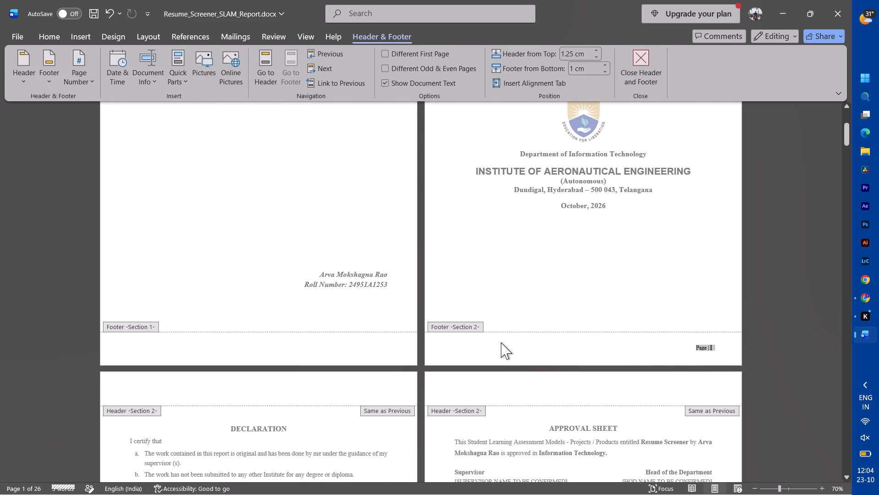
{"action": "left_click", "coordinate": [552, 348]}
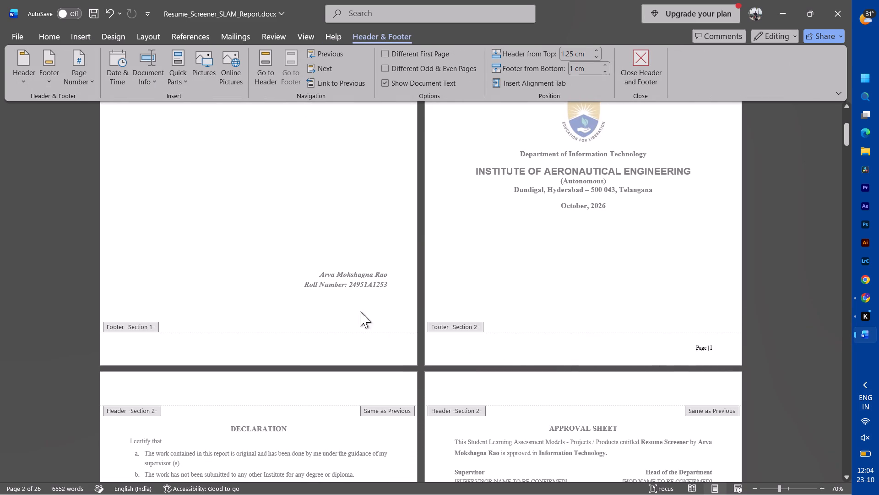
{"action": "left_click", "coordinate": [51, 84]}
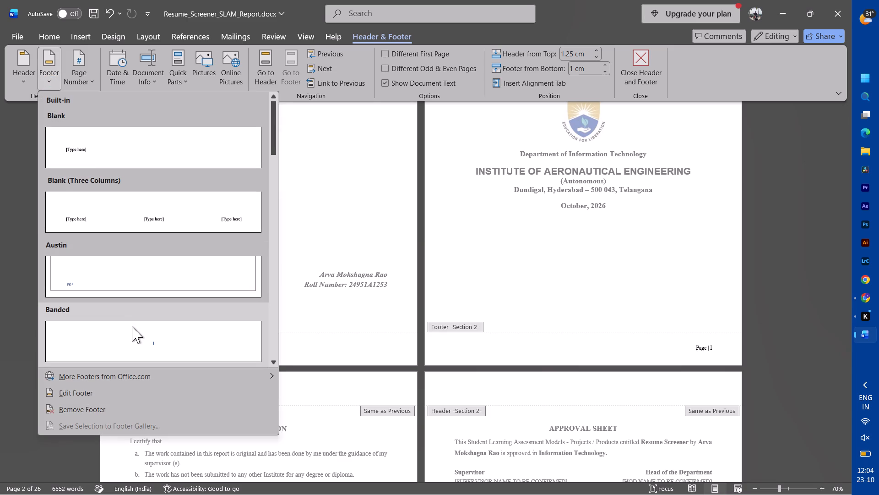
{"action": "left_click", "coordinate": [132, 326]}
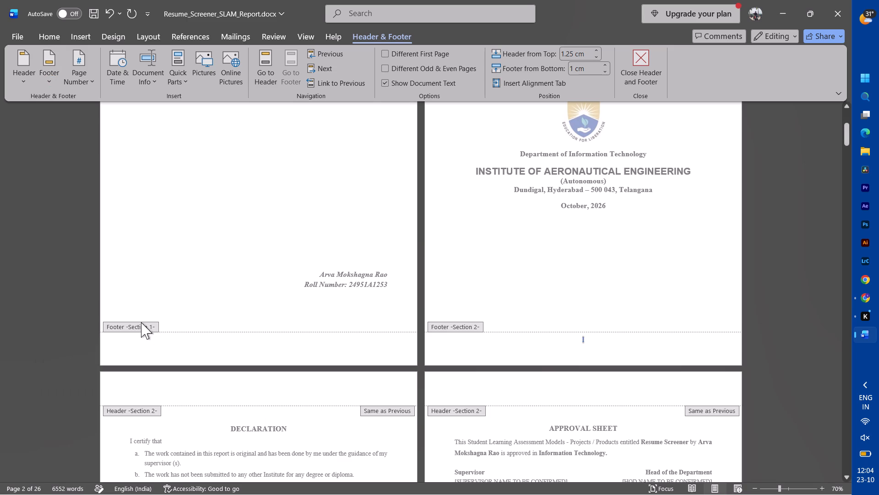
{"action": "left_click", "coordinate": [656, 60]}
Replace the Section 3 footer on the Chapter 1 pages with the built-in Banded footer and close footer editing.
{"action": "scroll", "coordinate": [487, 343], "scroll_direction": "down", "scroll_amount": 8}
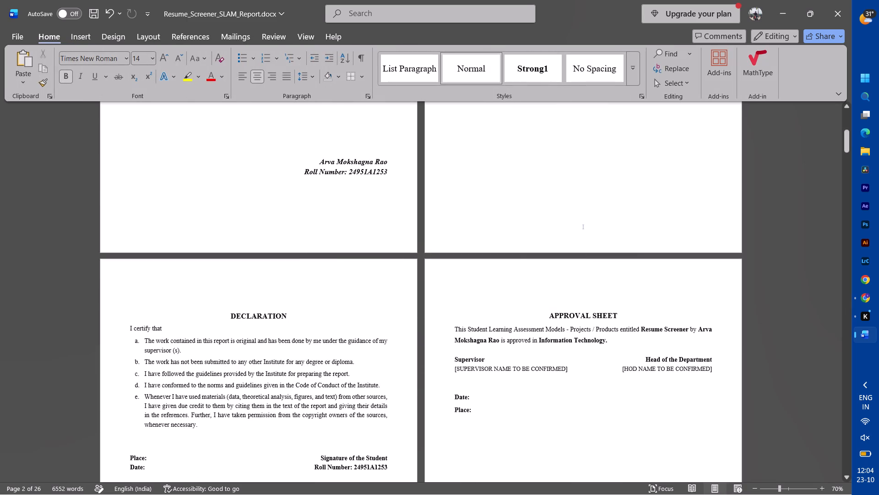
{"action": "scroll", "coordinate": [487, 343], "scroll_direction": "down", "scroll_amount": 16}
{"action": "scroll", "coordinate": [486, 343], "scroll_direction": "down", "scroll_amount": 6}
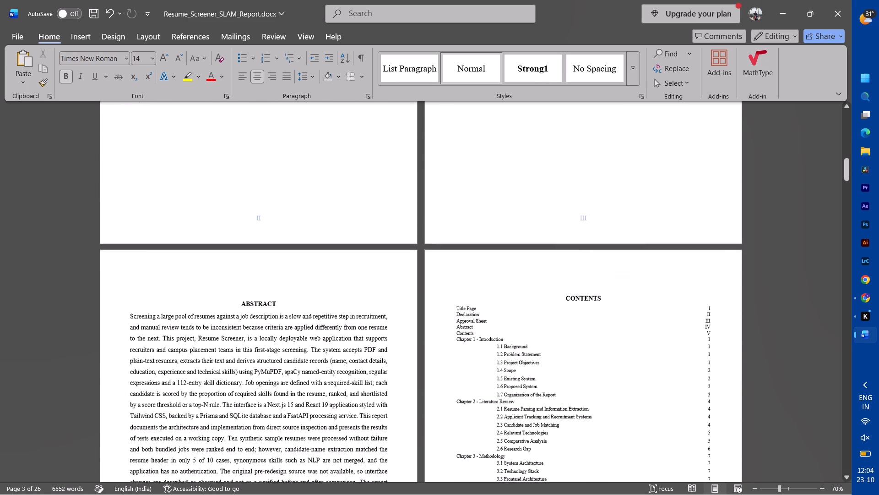
{"action": "scroll", "coordinate": [486, 343], "scroll_direction": "down", "scroll_amount": 20}
{"action": "scroll", "coordinate": [486, 343], "scroll_direction": "down", "scroll_amount": 17}
{"action": "scroll", "coordinate": [485, 342], "scroll_direction": "down", "scroll_amount": 4}
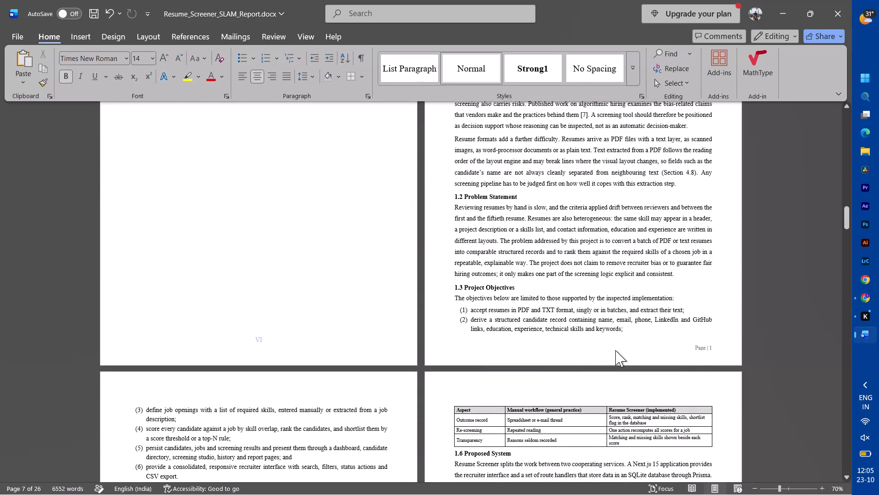
{"action": "left_click", "coordinate": [615, 350]}
{"action": "double_click", "coordinate": [702, 350]}
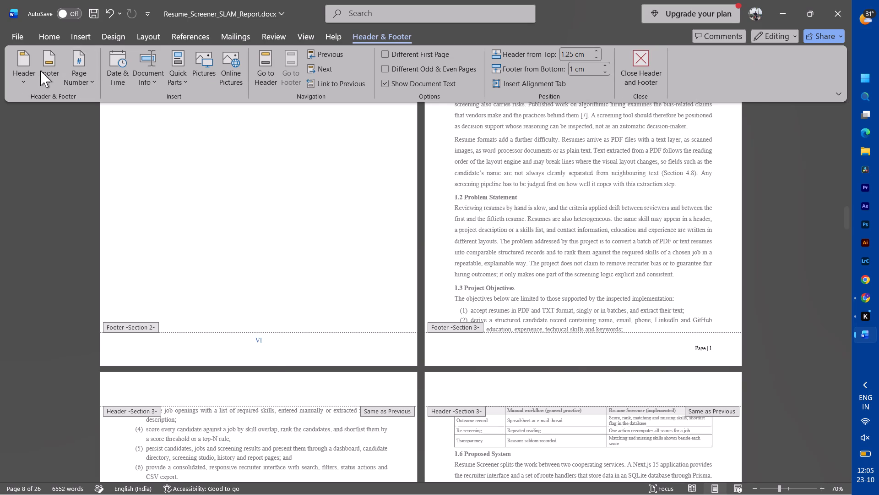
{"action": "left_click", "coordinate": [50, 79]}
{"action": "left_click", "coordinate": [132, 338]}
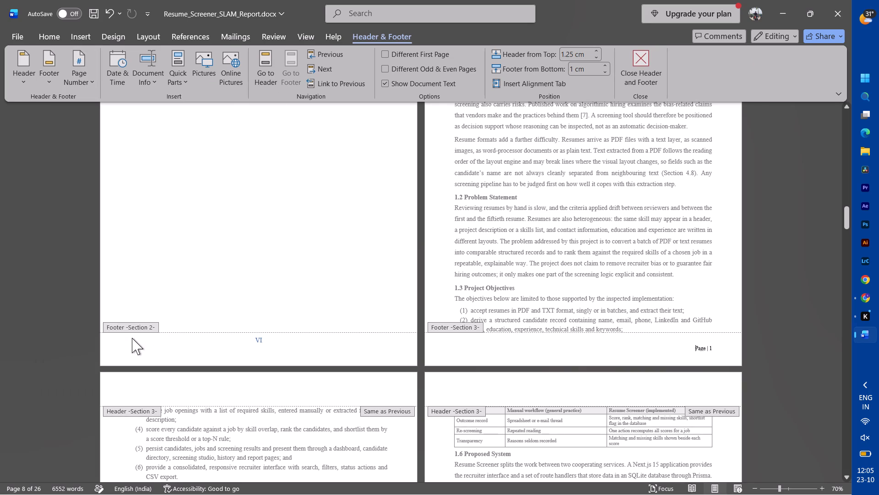
{"action": "left_click", "coordinate": [658, 68]}
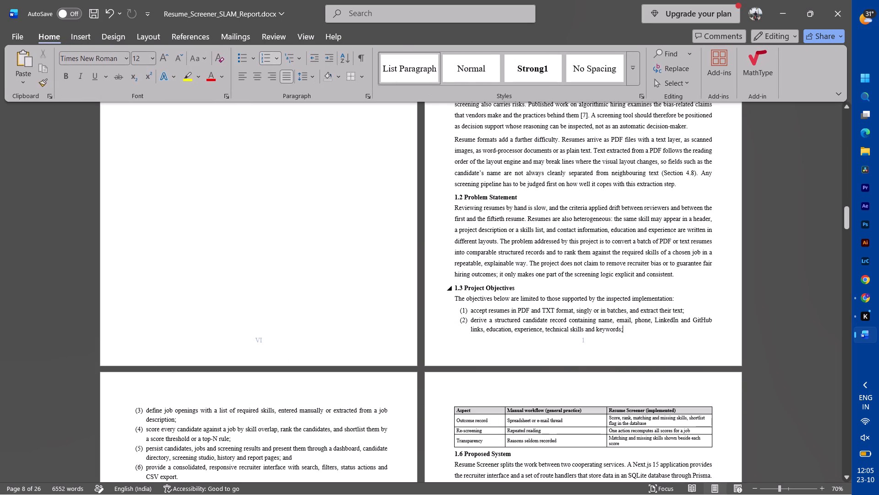
Delete the "Not implemented" column from Table 1.1 in section 1.4 Scope.
{"action": "scroll", "coordinate": [629, 284], "scroll_direction": "down", "scroll_amount": 12}
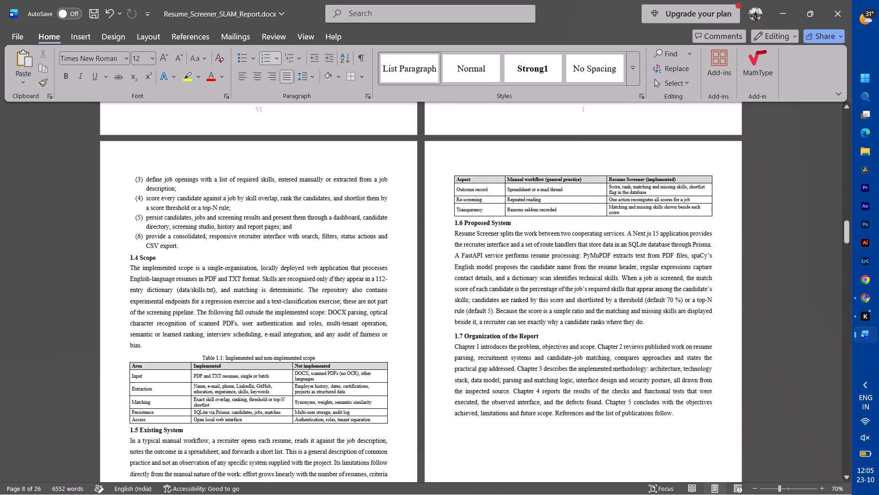
{"action": "scroll", "coordinate": [621, 299], "scroll_direction": "down", "scroll_amount": 11}
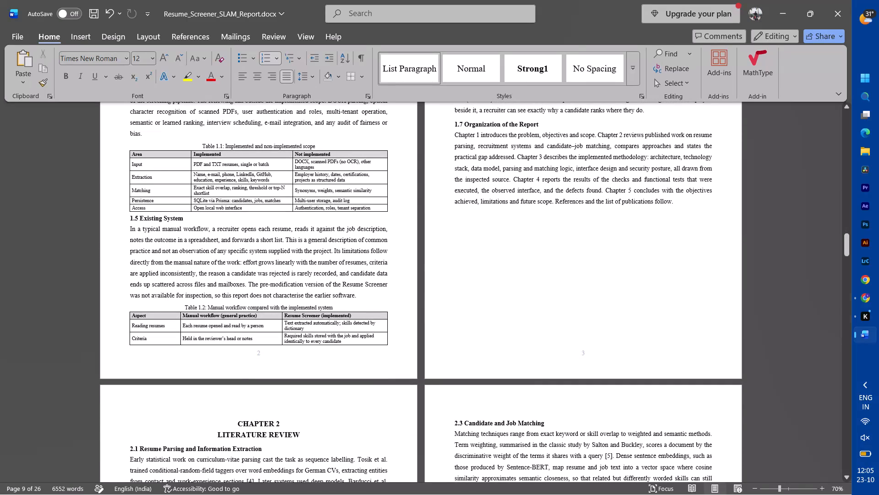
{"action": "scroll", "coordinate": [621, 298], "scroll_direction": "up", "scroll_amount": 1, "text": "ctrl"}
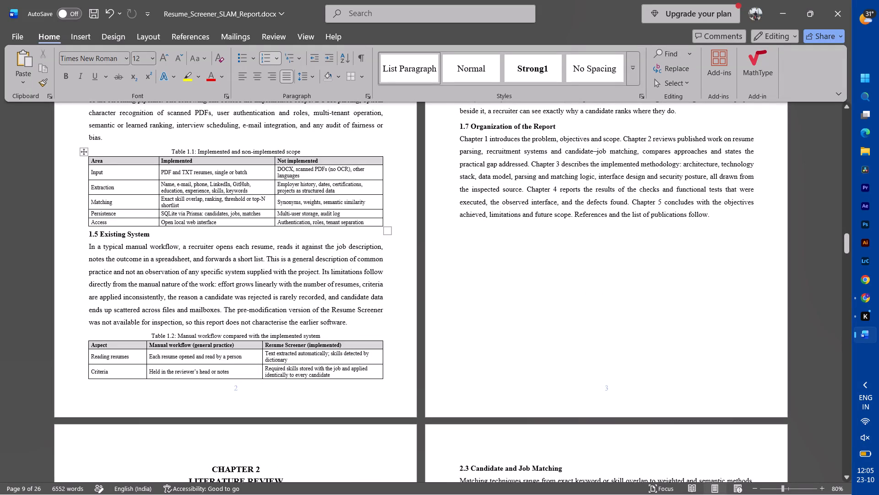
{"action": "left_click_drag", "start_coordinate": [278, 159], "coordinate": [339, 217]}
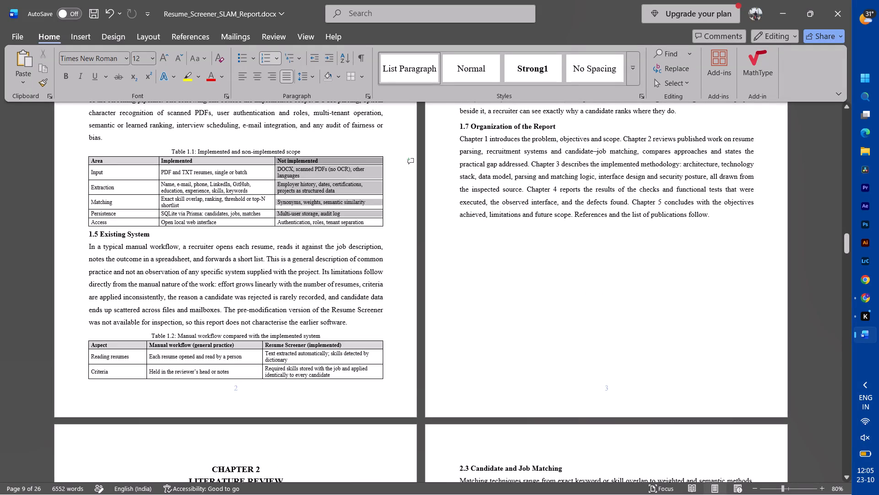
{"action": "left_click_drag", "start_coordinate": [339, 217], "coordinate": [341, 220]}
{"action": "left_click", "coordinate": [529, 188]}
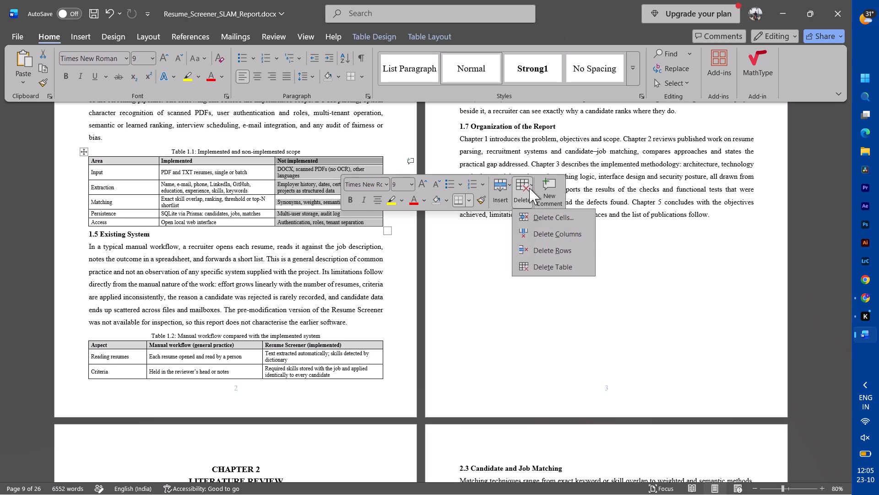
{"action": "left_click", "coordinate": [544, 236]}
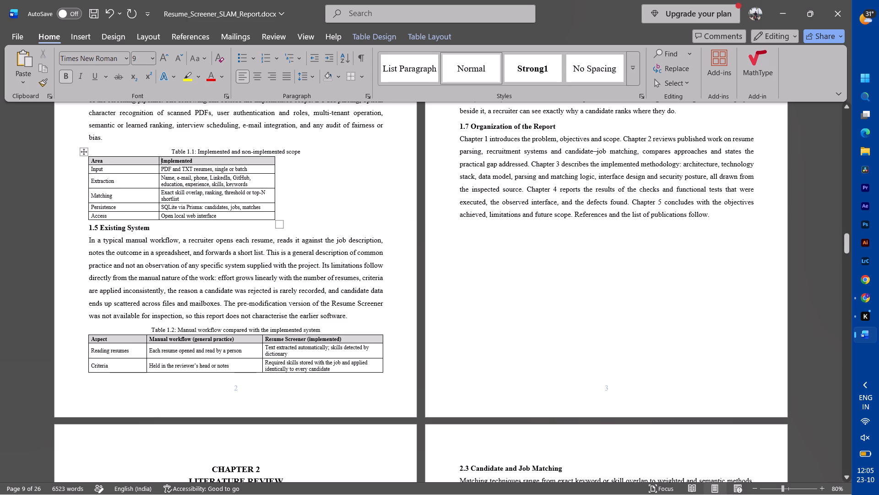
Centre the whole of Table 1.1 horizontally on the page.
{"action": "left_click", "coordinate": [81, 151]}
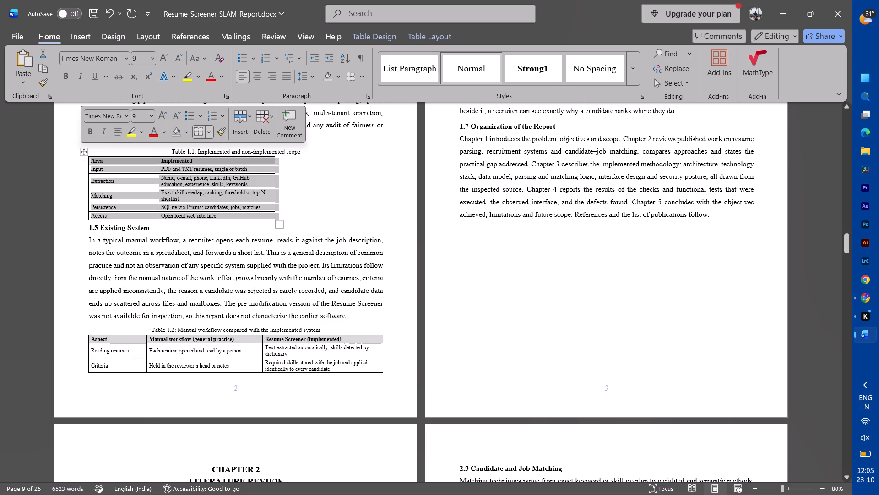
{"action": "left_click", "coordinate": [262, 81]}
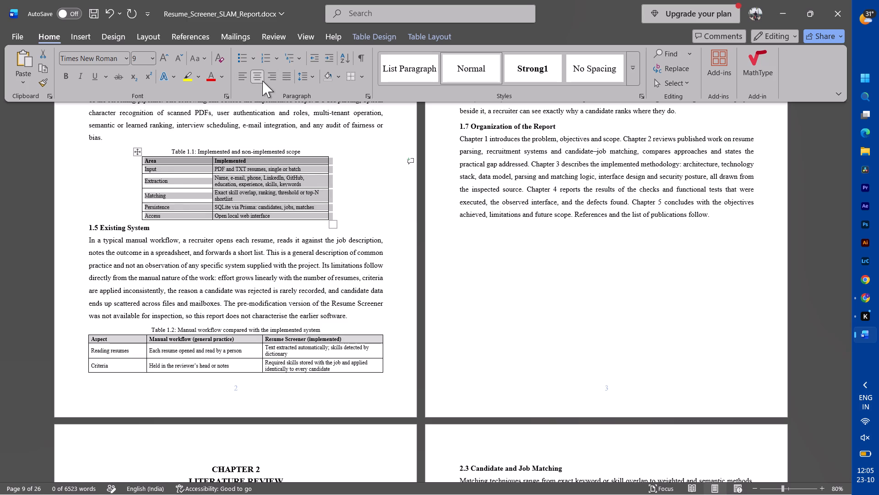
{"action": "left_click", "coordinate": [387, 196]}
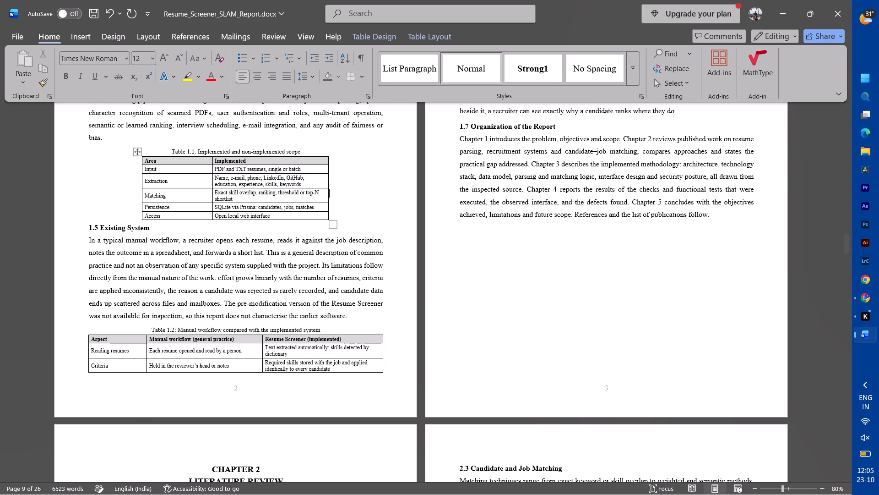
Examine the title pages, declaration, approval sheet, abstract and contents for layout and page numbering.
{"action": "scroll", "coordinate": [500, 227], "scroll_direction": "up", "scroll_amount": 1}
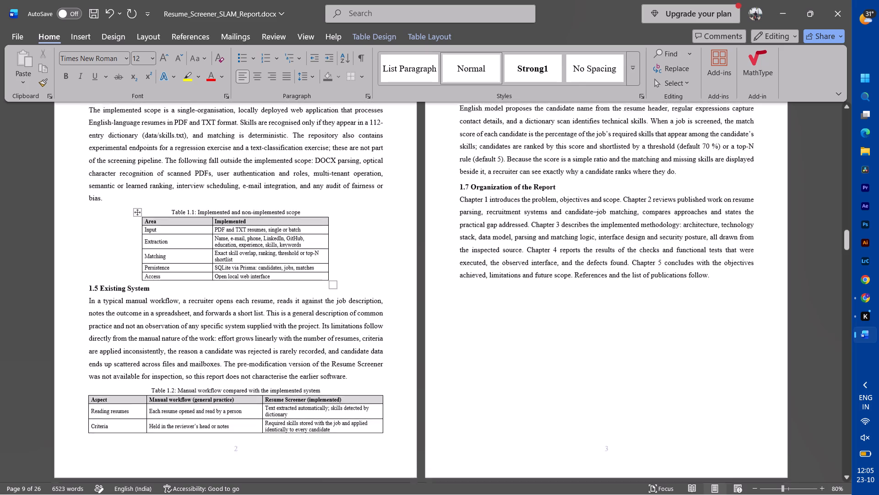
{"action": "scroll", "coordinate": [500, 227], "scroll_direction": "up", "scroll_amount": 2}
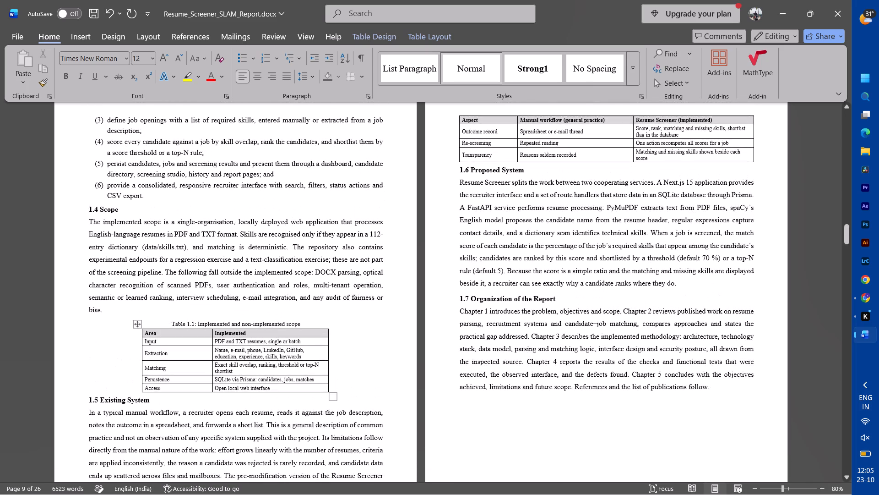
{"action": "scroll", "coordinate": [500, 227], "scroll_direction": "up", "scroll_amount": 2}
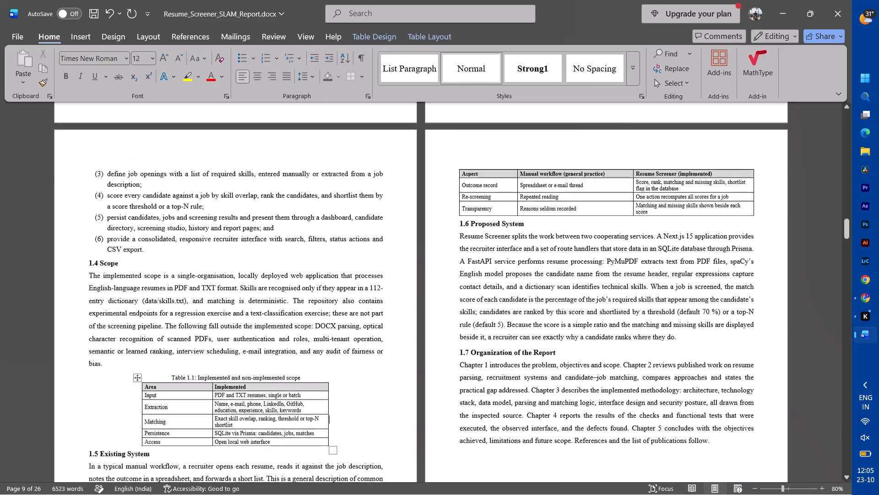
{"action": "scroll", "coordinate": [500, 227], "scroll_direction": "up", "scroll_amount": 6}
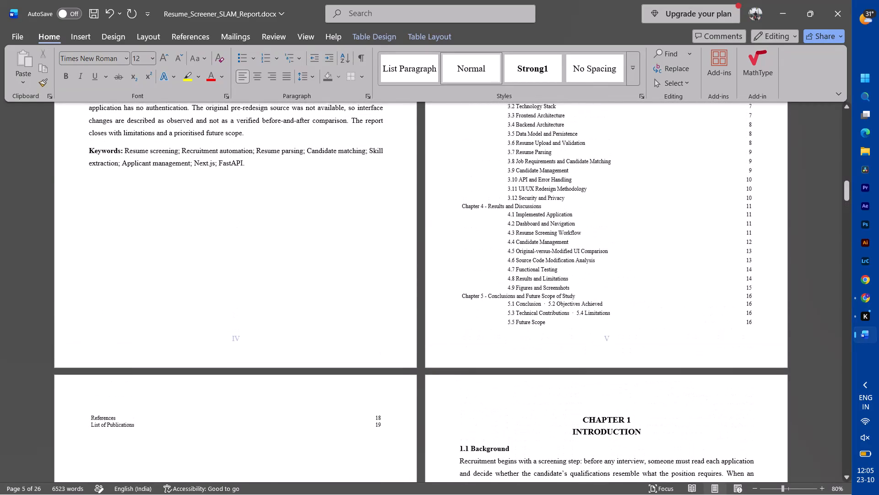
{"action": "scroll", "coordinate": [500, 227], "scroll_direction": "up", "scroll_amount": 5}
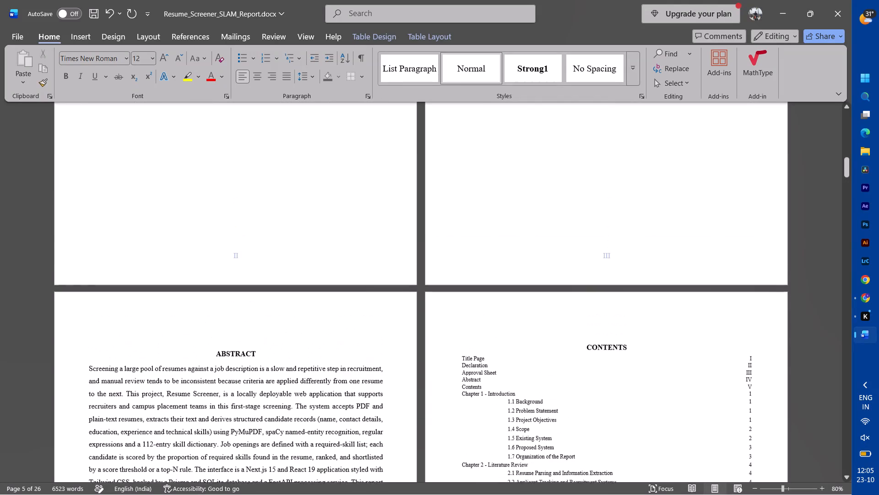
{"action": "scroll", "coordinate": [500, 227], "scroll_direction": "up", "scroll_amount": 9}
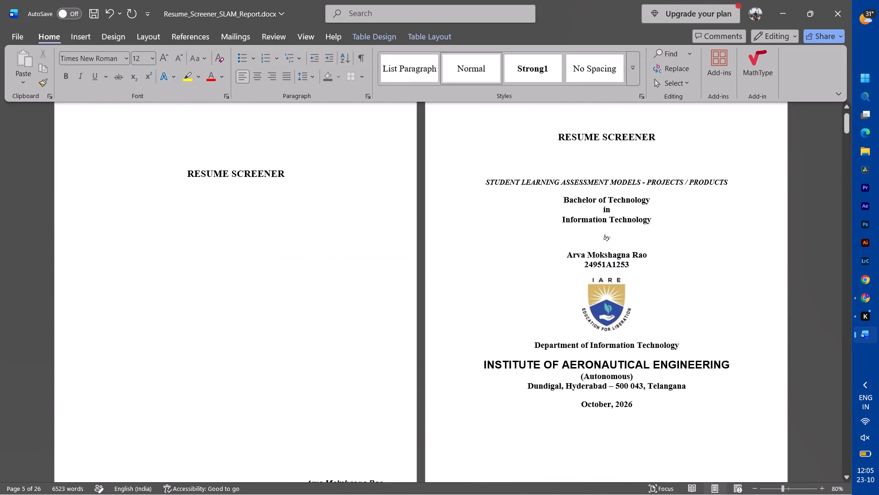
{"action": "scroll", "coordinate": [500, 227], "scroll_direction": "down", "scroll_amount": 3}
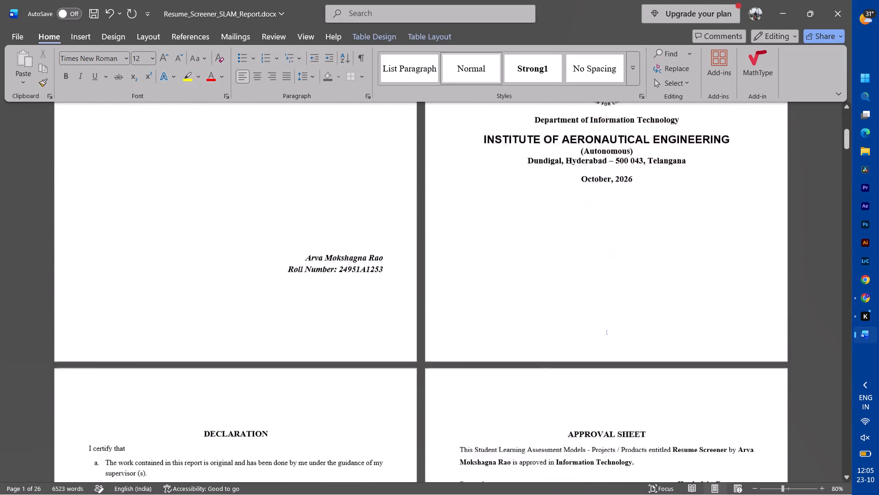
{"action": "scroll", "coordinate": [500, 227], "scroll_direction": "down", "scroll_amount": 7}
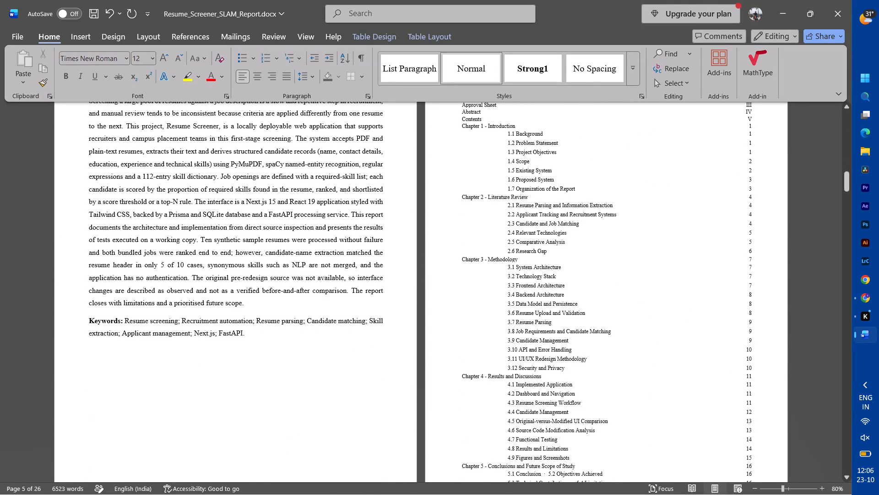
{"action": "scroll", "coordinate": [500, 227], "scroll_direction": "down", "scroll_amount": 4}
{"action": "scroll", "coordinate": [500, 227], "scroll_direction": "up", "scroll_amount": 8}
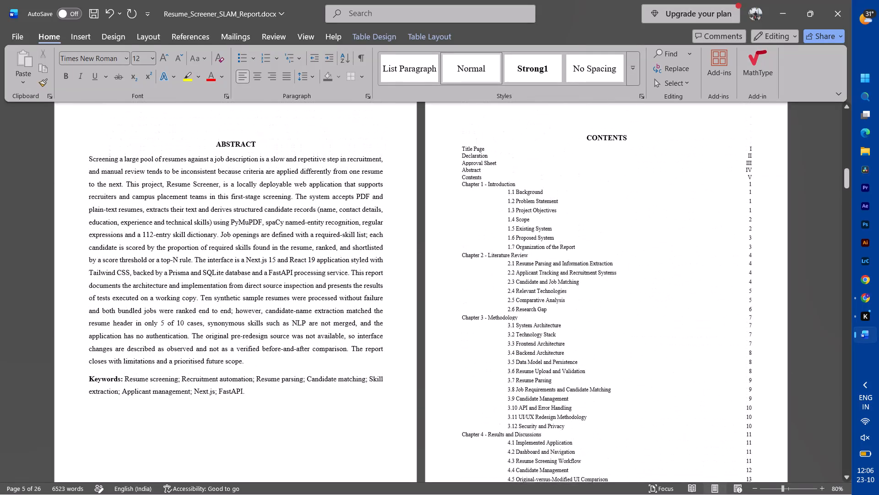
{"action": "scroll", "coordinate": [500, 227], "scroll_direction": "down", "scroll_amount": 5}
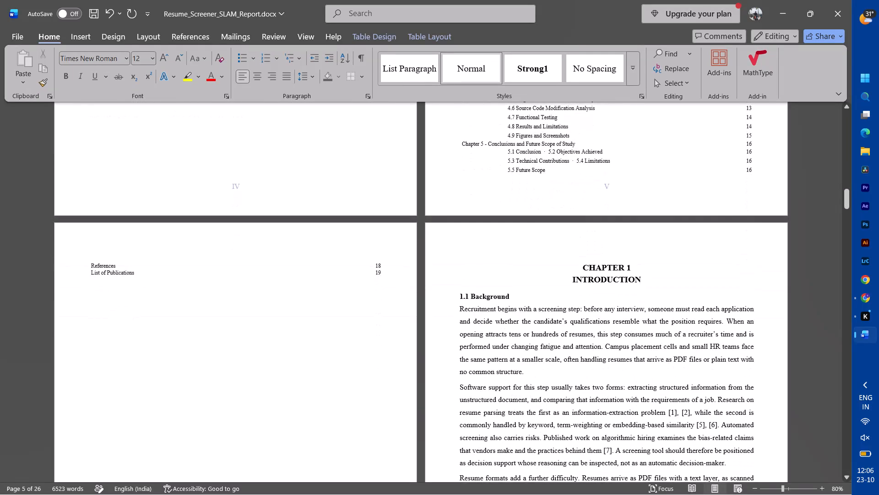
Try font size 14 on the entire contents table, and settle on font size 12.
{"action": "scroll", "coordinate": [500, 227], "scroll_direction": "up", "scroll_amount": 7}
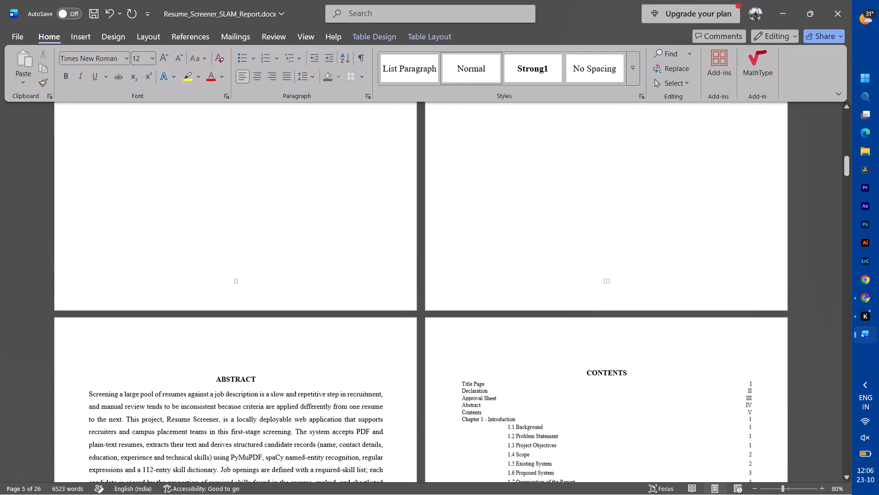
{"action": "left_click", "coordinate": [482, 394]}
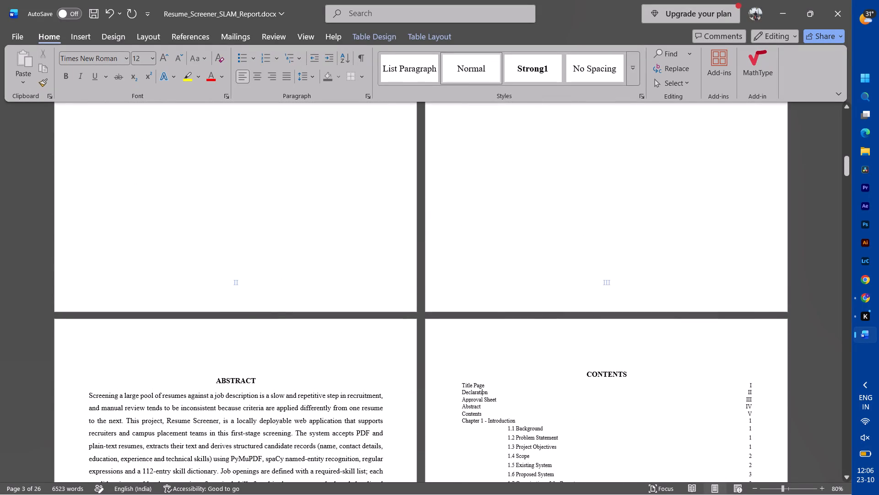
{"action": "left_click", "coordinate": [456, 379]}
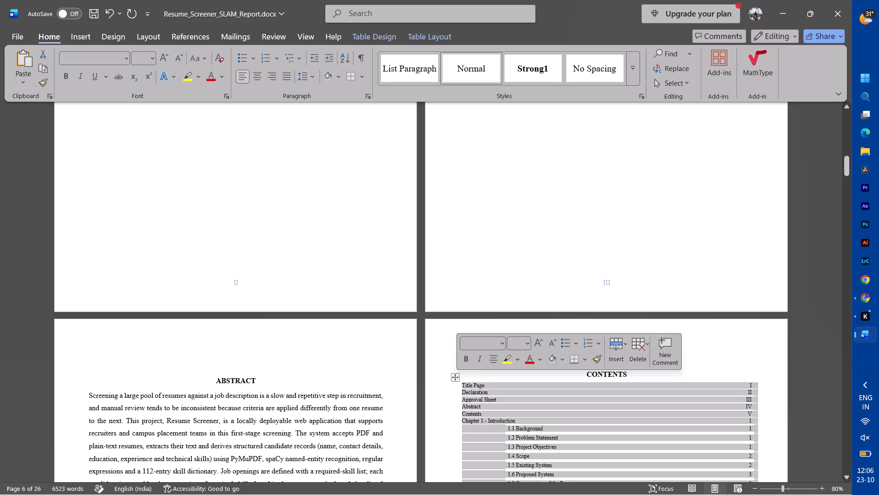
{"action": "left_click", "coordinate": [144, 62]}
{"action": "type", "text": "14"}
{"action": "key", "text": "Return"}
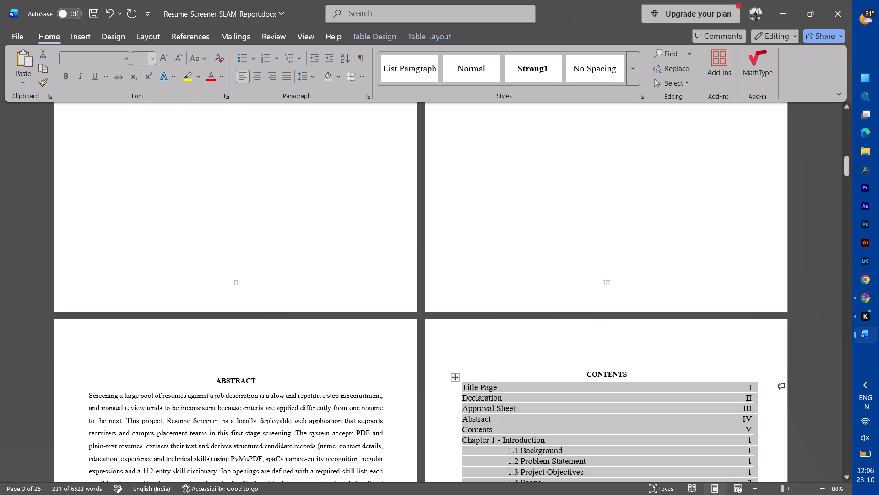
{"action": "left_click", "coordinate": [138, 53]}
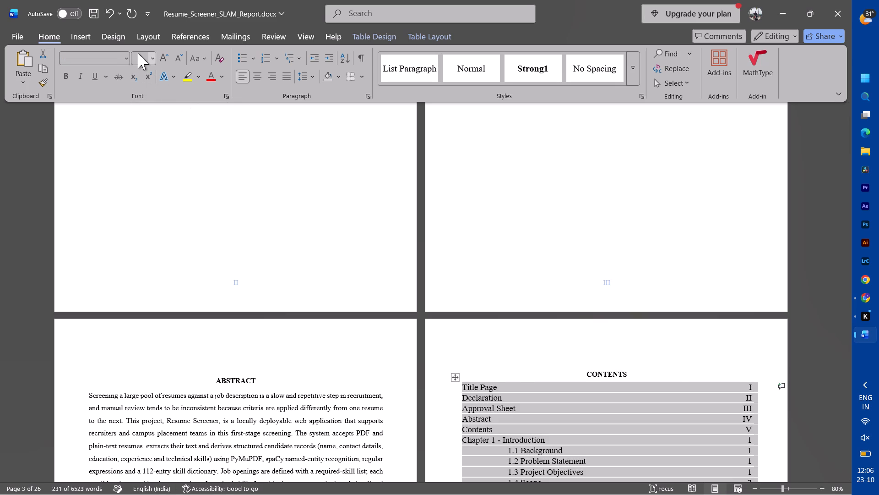
{"action": "left_click", "coordinate": [140, 57]}
{"action": "type", "text": "12"}
{"action": "key", "text": "Return"}
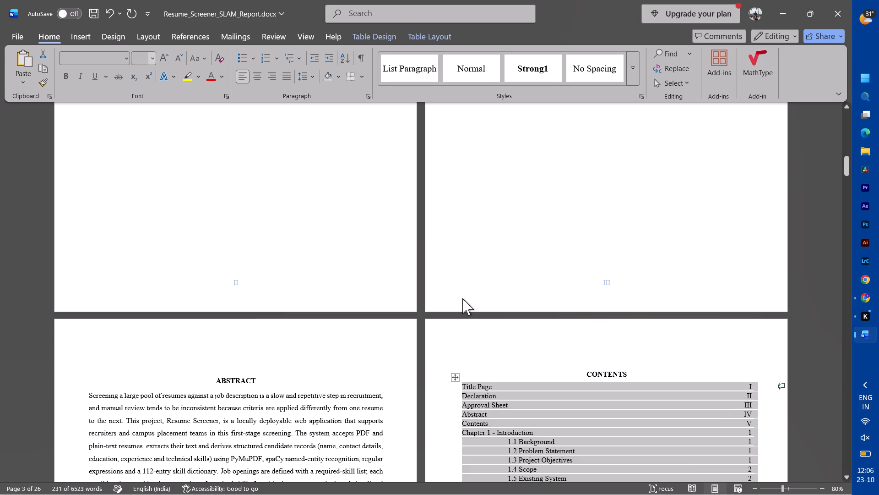
{"action": "left_click", "coordinate": [462, 298]}
Review the end of the contents table and all of Chapter 1 for page breaks, table layout and page numbering.
{"action": "scroll", "coordinate": [462, 298], "scroll_direction": "down", "scroll_amount": 6}
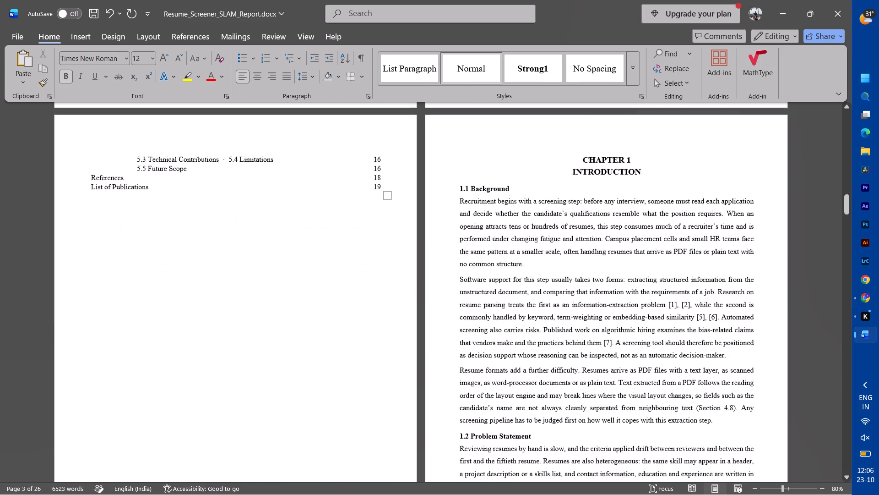
{"action": "scroll", "coordinate": [462, 298], "scroll_direction": "down", "scroll_amount": 1}
{"action": "scroll", "coordinate": [462, 298], "scroll_direction": "up", "scroll_amount": 2}
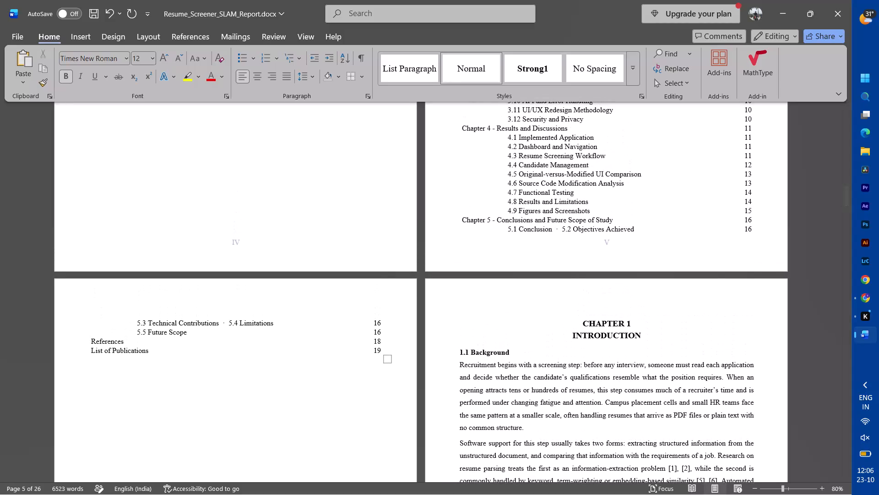
{"action": "scroll", "coordinate": [462, 298], "scroll_direction": "down", "scroll_amount": 7}
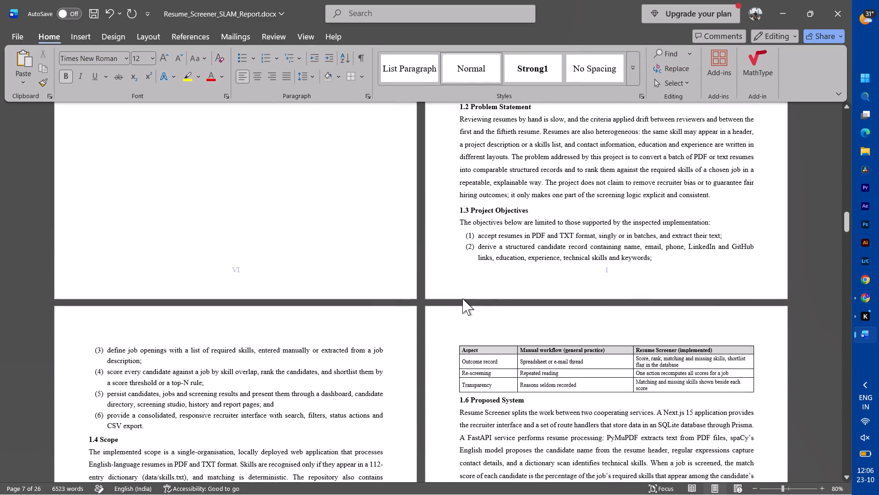
{"action": "scroll", "coordinate": [462, 298], "scroll_direction": "down", "scroll_amount": 2}
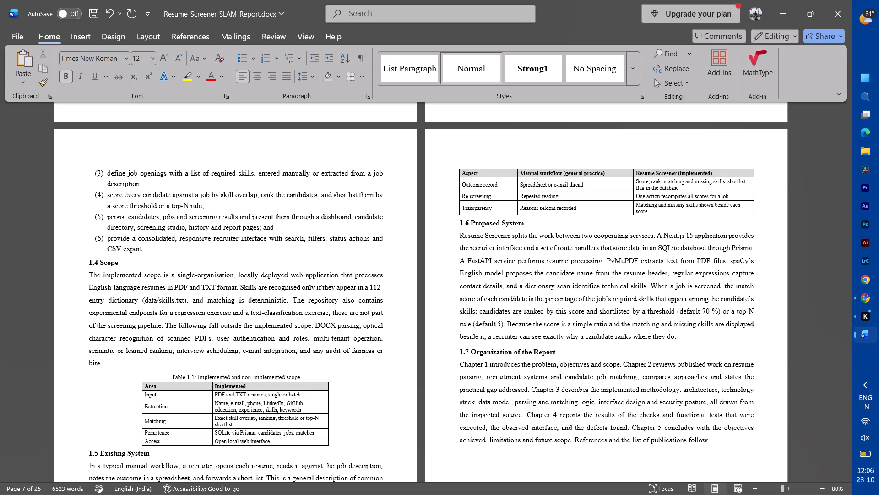
{"action": "scroll", "coordinate": [462, 298], "scroll_direction": "down", "scroll_amount": 3}
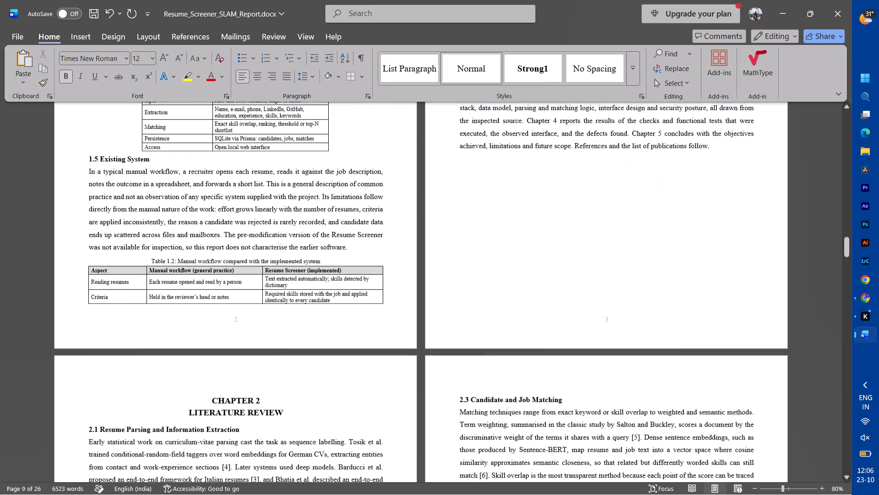
Review Chapters 2 and 3, checking the literature tables, architecture diagrams, API and security tables, and page footers.
{"action": "scroll", "coordinate": [462, 298], "scroll_direction": "down", "scroll_amount": 9}
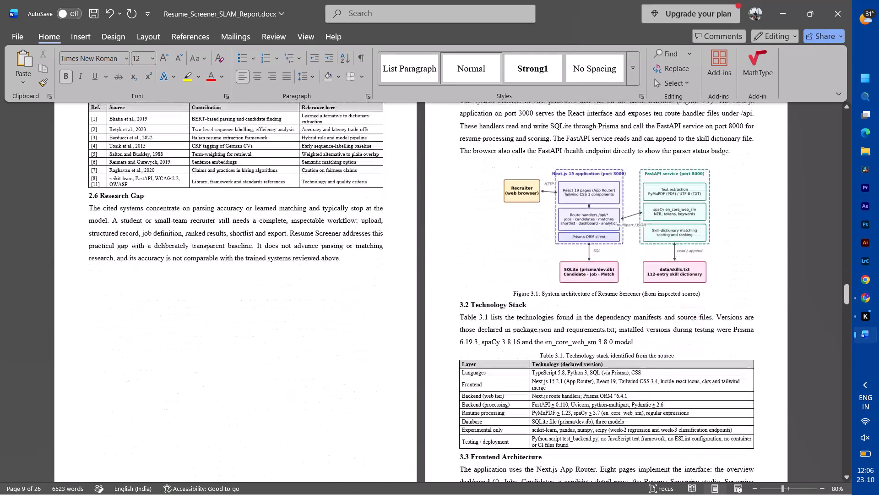
{"action": "scroll", "coordinate": [462, 298], "scroll_direction": "up", "scroll_amount": 1}
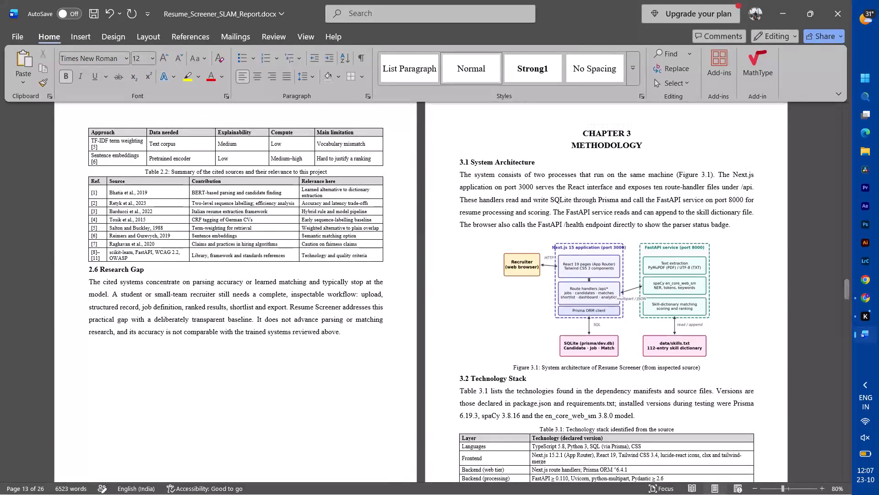
{"action": "scroll", "coordinate": [462, 298], "scroll_direction": "down", "scroll_amount": 4}
{"action": "scroll", "coordinate": [462, 298], "scroll_direction": "up", "scroll_amount": 1}
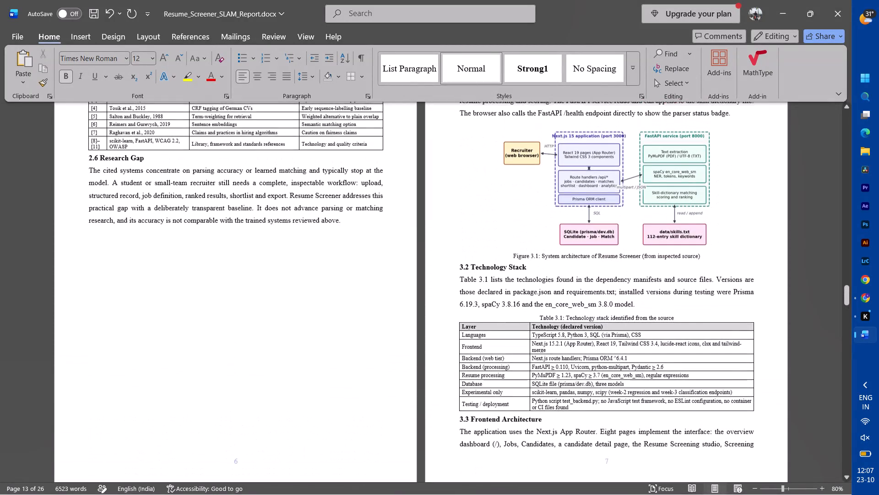
{"action": "scroll", "coordinate": [462, 298], "scroll_direction": "up", "scroll_amount": 1}
{"action": "scroll", "coordinate": [462, 298], "scroll_direction": "down", "scroll_amount": 5}
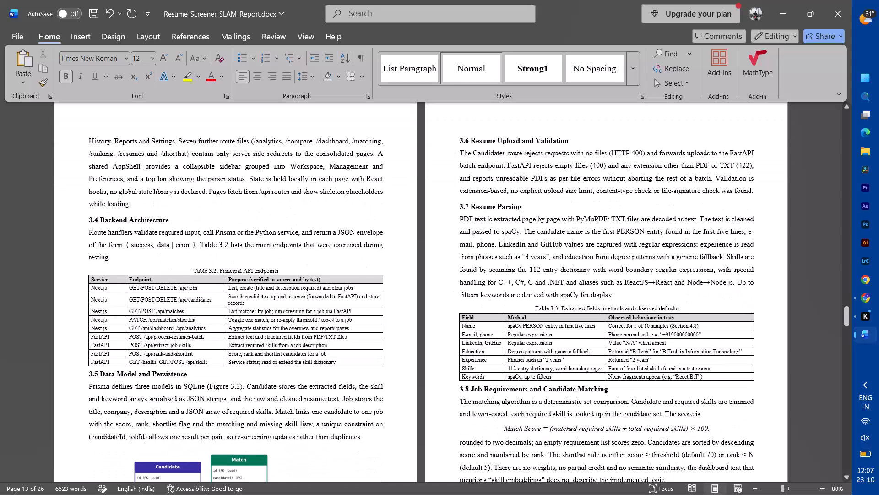
{"action": "scroll", "coordinate": [462, 298], "scroll_direction": "down", "scroll_amount": 2}
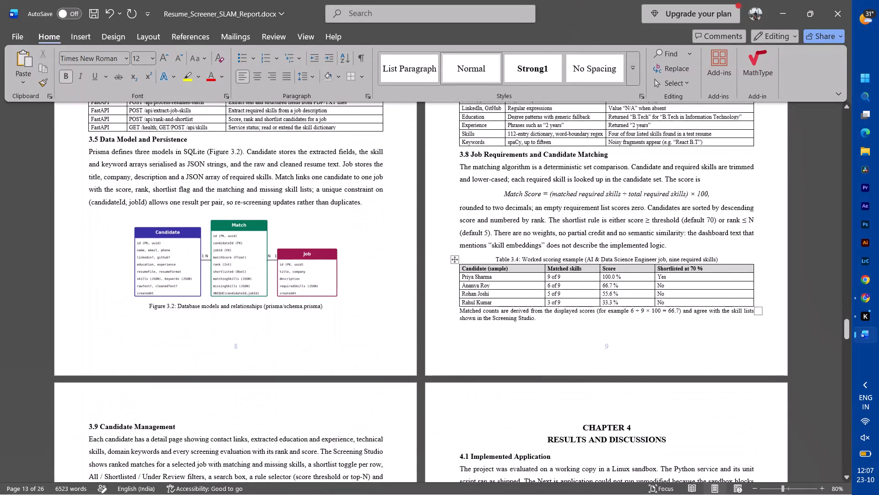
{"action": "scroll", "coordinate": [462, 298], "scroll_direction": "down", "scroll_amount": 2}
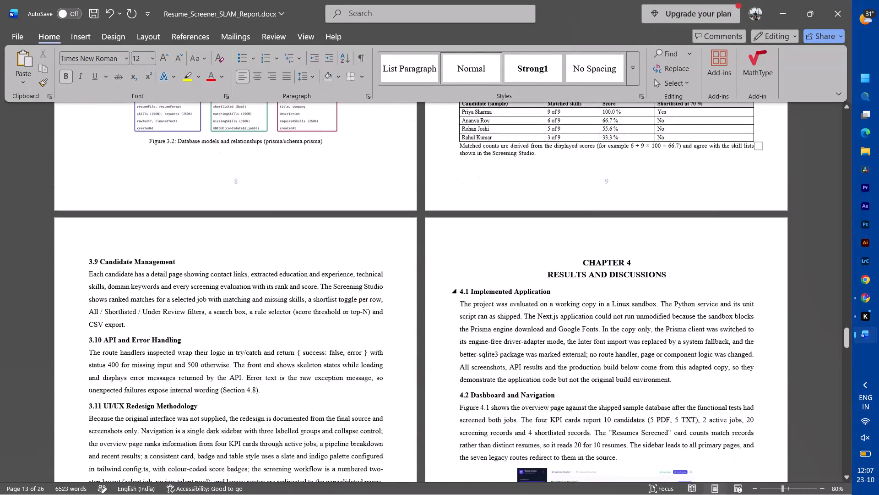
{"action": "scroll", "coordinate": [462, 298], "scroll_direction": "down", "scroll_amount": 2}
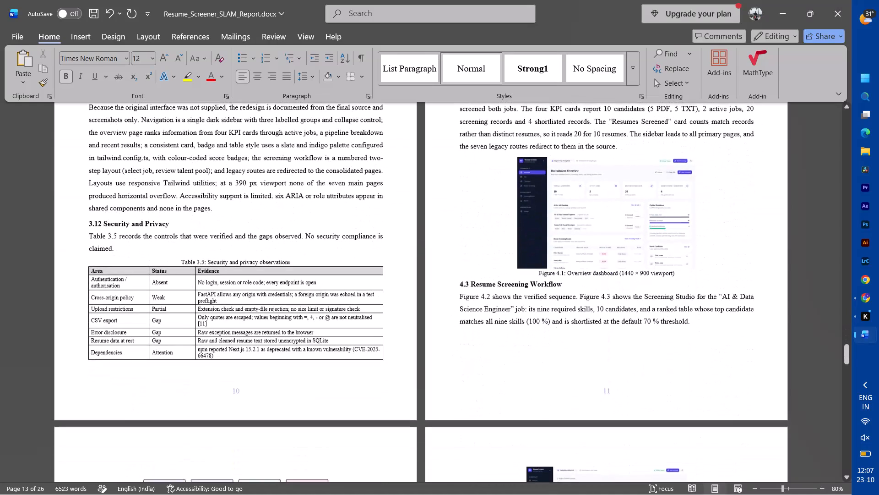
Review Chapter 4, checking its screenshots, comparison table, functional test results and score tables for layout.
{"action": "scroll", "coordinate": [462, 298], "scroll_direction": "down", "scroll_amount": 2}
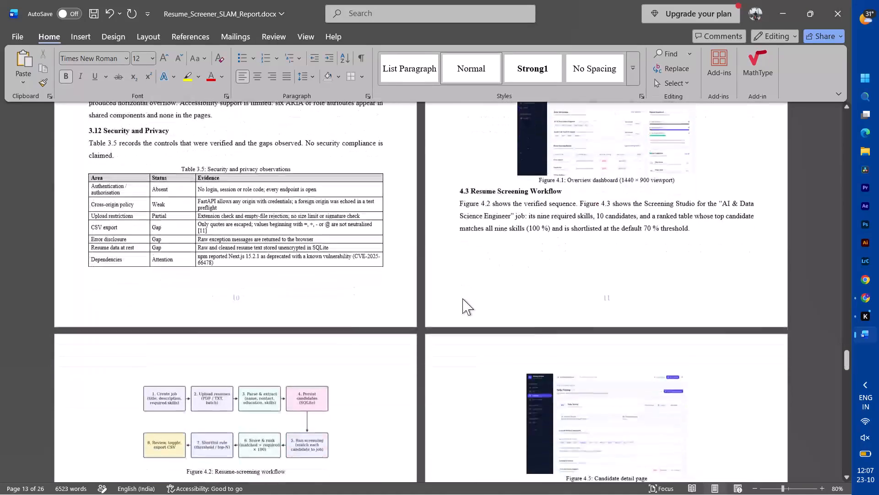
{"action": "scroll", "coordinate": [462, 298], "scroll_direction": "down", "scroll_amount": 2}
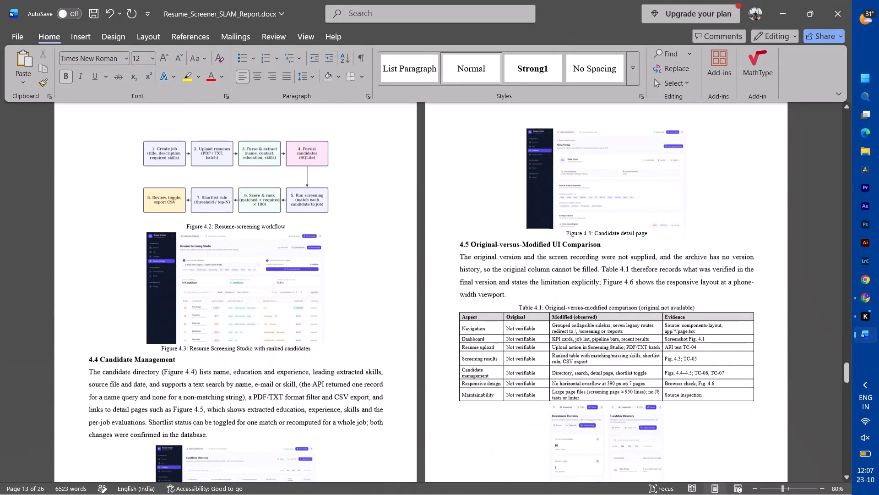
{"action": "scroll", "coordinate": [462, 298], "scroll_direction": "down", "scroll_amount": 1}
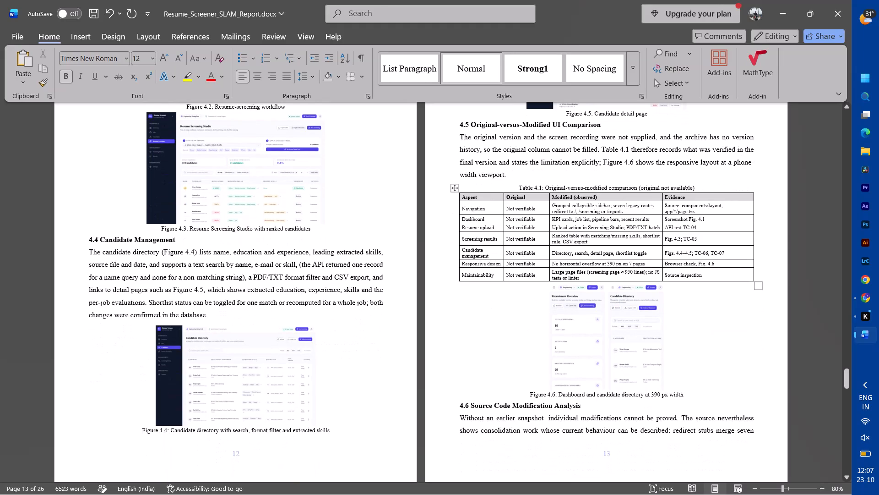
{"action": "scroll", "coordinate": [465, 341], "scroll_direction": "down", "scroll_amount": 3}
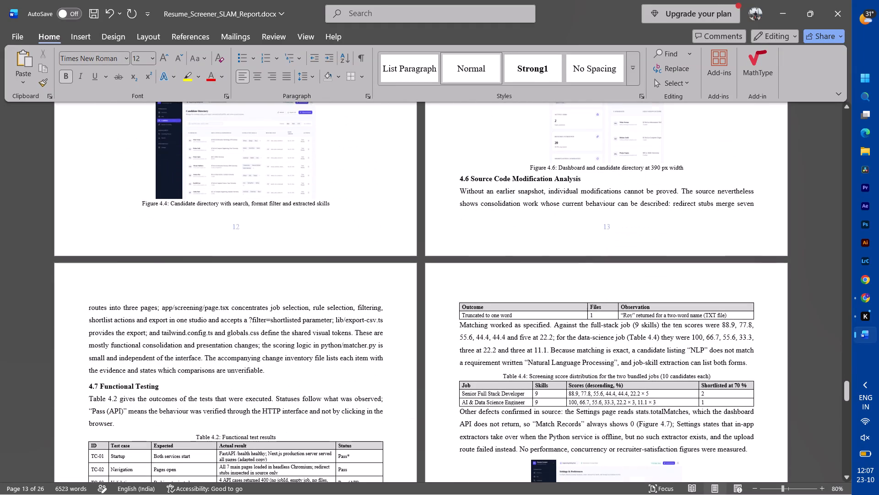
{"action": "scroll", "coordinate": [465, 341], "scroll_direction": "down", "scroll_amount": 4}
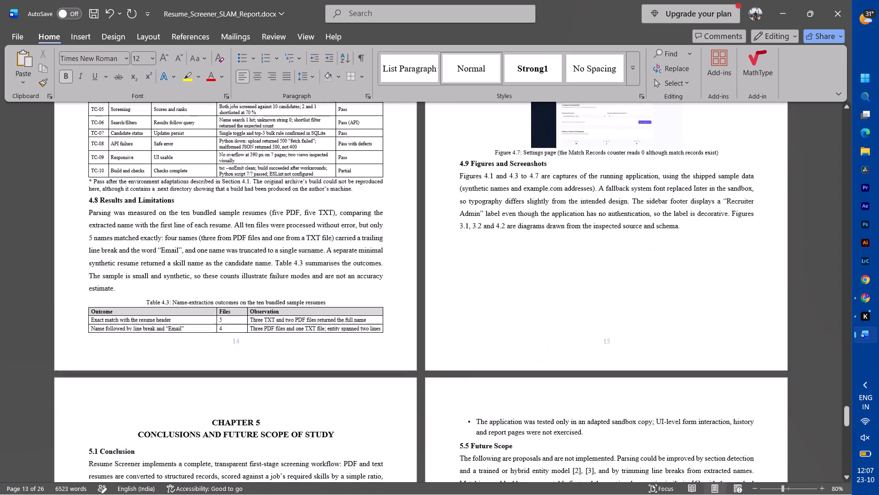
{"action": "scroll", "coordinate": [465, 341], "scroll_direction": "up", "scroll_amount": 5}
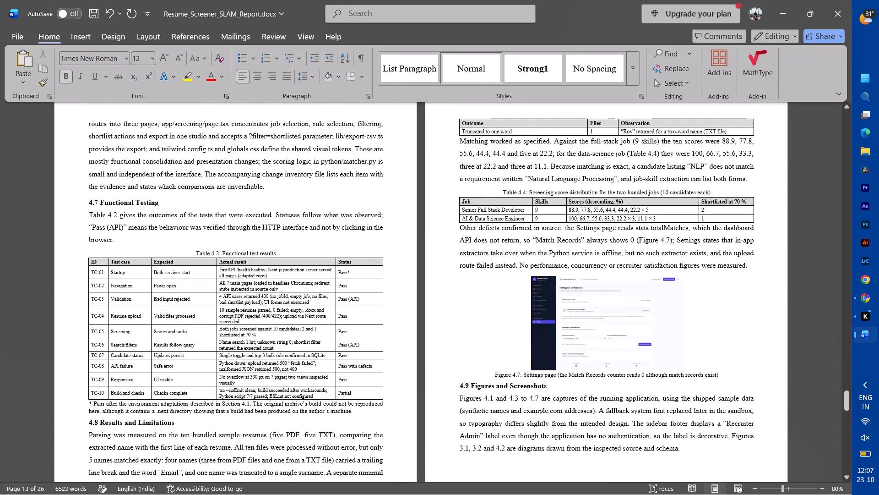
Review Chapter 5, the References page and the List of Publications page at the end of the report.
{"action": "scroll", "coordinate": [465, 341], "scroll_direction": "down", "scroll_amount": 6}
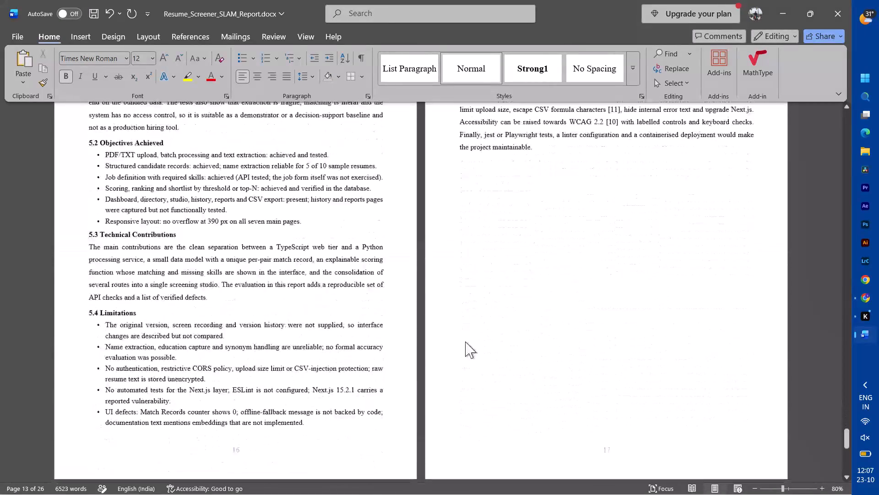
{"action": "scroll", "coordinate": [465, 341], "scroll_direction": "down", "scroll_amount": 3}
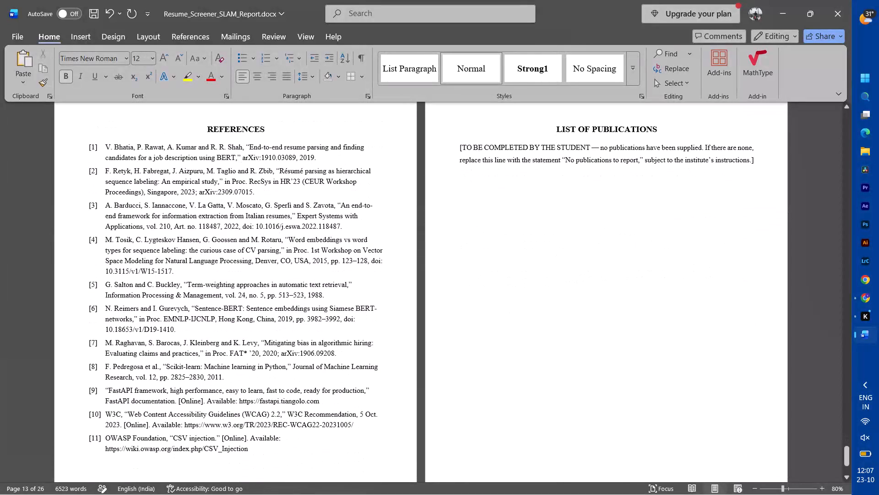
{"action": "scroll", "coordinate": [465, 341], "scroll_direction": "down", "scroll_amount": 5}
Delete the List of Publications heading and all of its placeholder text after the References.
{"action": "scroll", "coordinate": [465, 341], "scroll_direction": "up", "scroll_amount": 2}
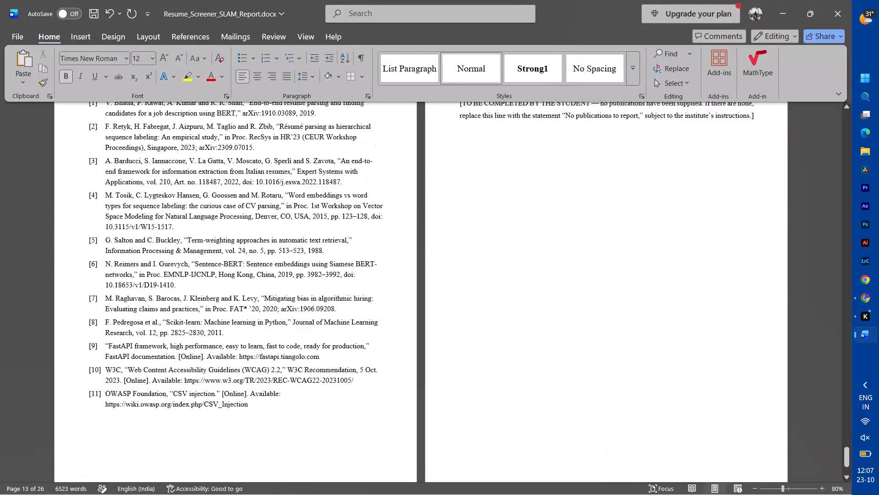
{"action": "scroll", "coordinate": [465, 341], "scroll_direction": "up", "scroll_amount": 2}
{"action": "left_click_drag", "start_coordinate": [654, 337], "coordinate": [613, 316]}
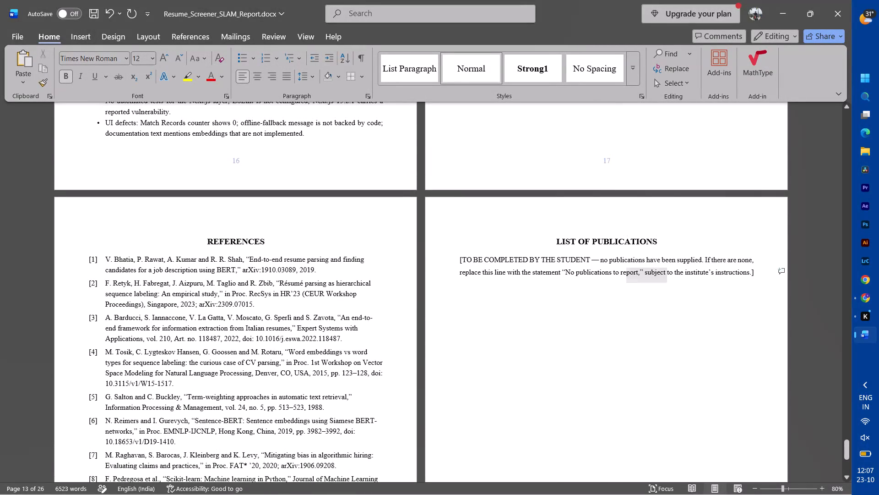
{"action": "left_click_drag", "start_coordinate": [613, 316], "coordinate": [515, 243]}
{"action": "key", "text": "BackSpace"}
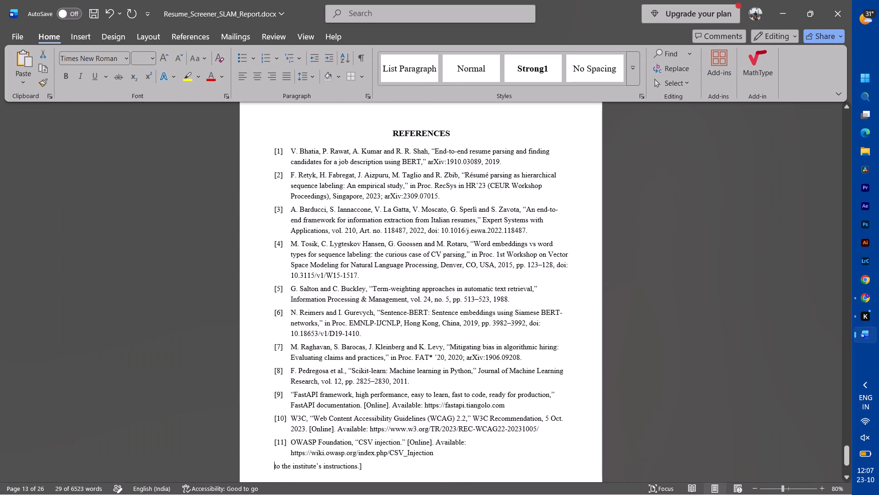
{"action": "scroll", "coordinate": [515, 243], "scroll_direction": "down", "scroll_amount": 3}
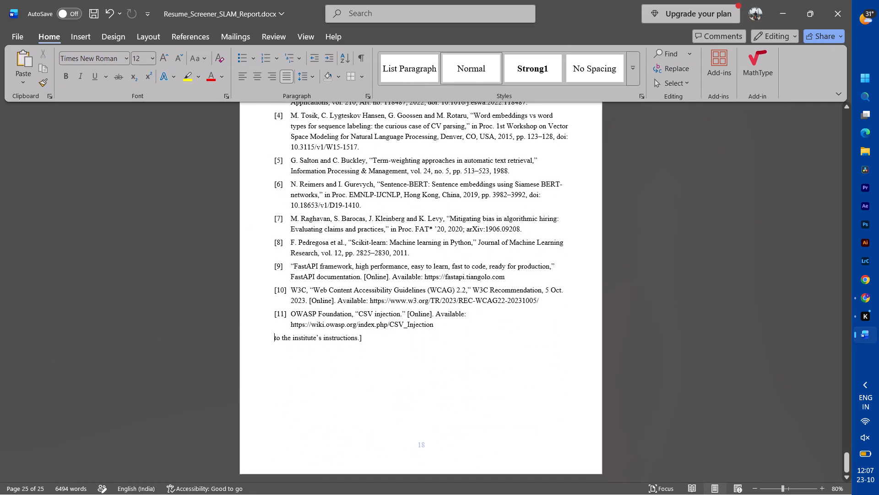
{"action": "key", "text": "ctrl+shift+Right"}
{"action": "key", "text": "ctrl+shift+Right"}
{"action": "key", "text": "ctrl+shift+Right"}
{"action": "key", "text": "ctrl+shift+Right"}
{"action": "key", "text": "ctrl+shift+Right"}
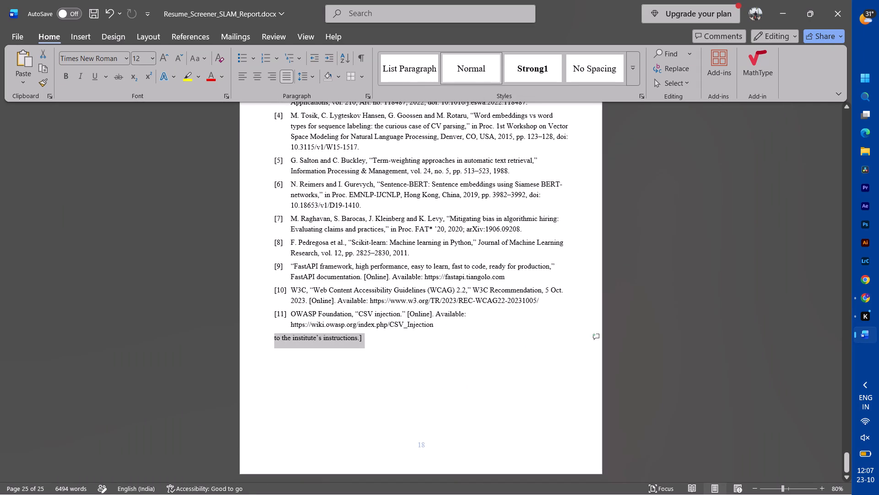
{"action": "key", "text": "BackSpace"}
Review the References page and the Chapter 5 pages, checking their layout and page footers after the publications page removal.
{"action": "scroll", "coordinate": [548, 231], "scroll_direction": "up", "scroll_amount": 2}
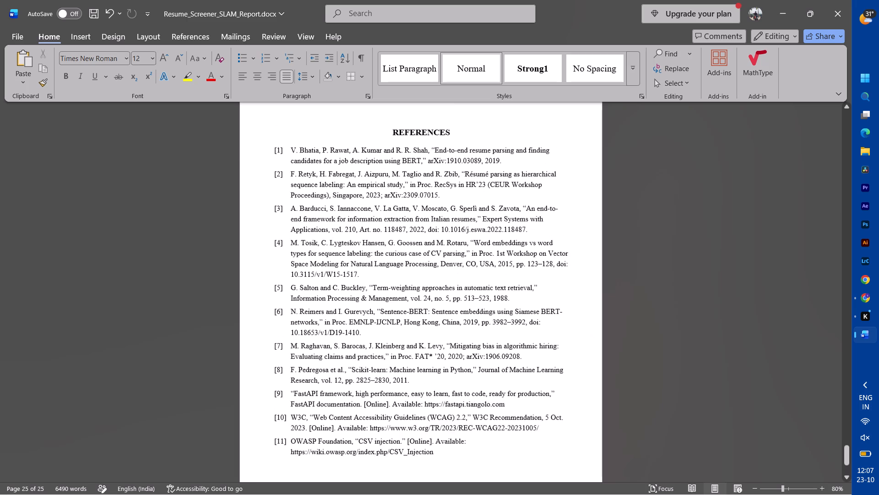
{"action": "scroll", "coordinate": [561, 219], "scroll_direction": "up", "scroll_amount": 1}
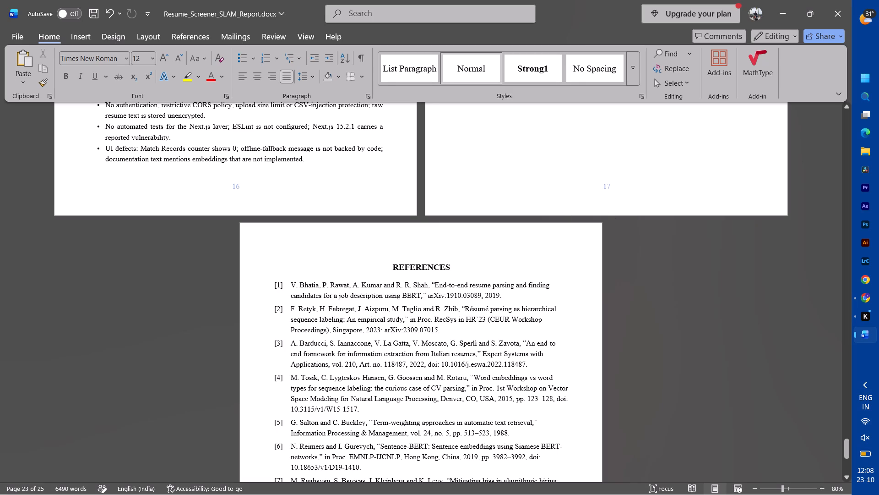
{"action": "scroll", "coordinate": [641, 264], "scroll_direction": "up", "scroll_amount": 2}
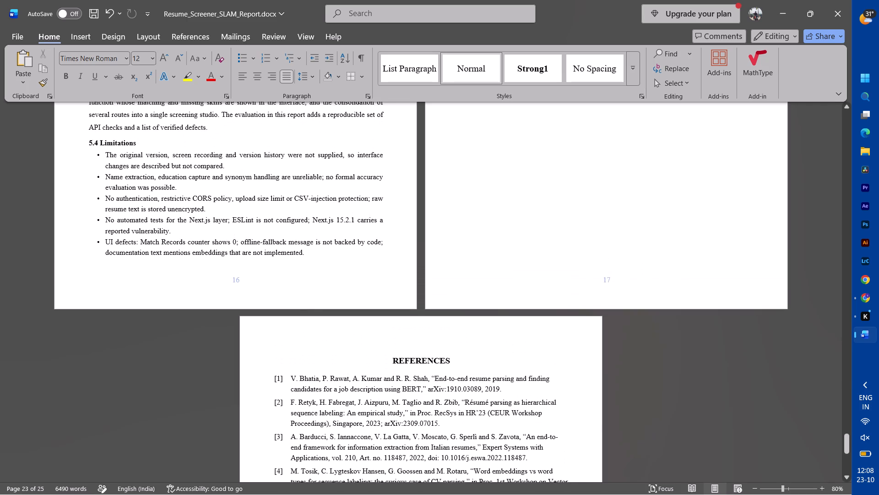
{"action": "scroll", "coordinate": [641, 264], "scroll_direction": "up", "scroll_amount": 2}
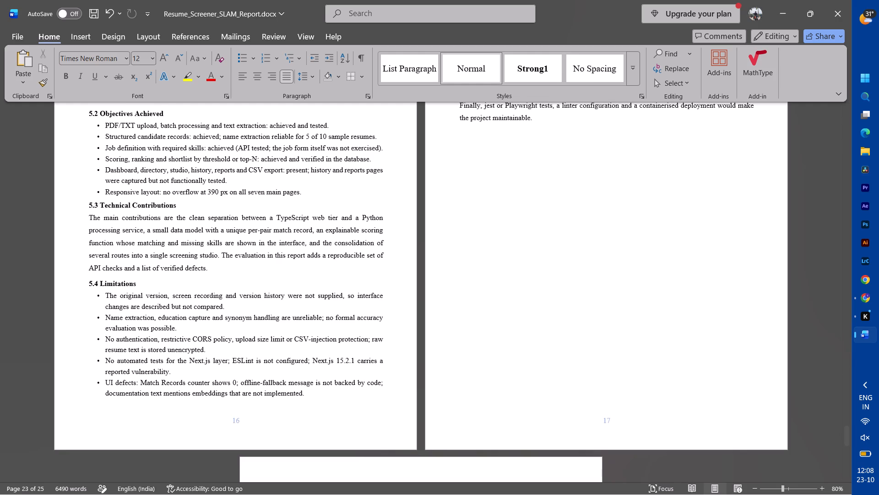
{"action": "scroll", "coordinate": [641, 264], "scroll_direction": "up", "scroll_amount": 3}
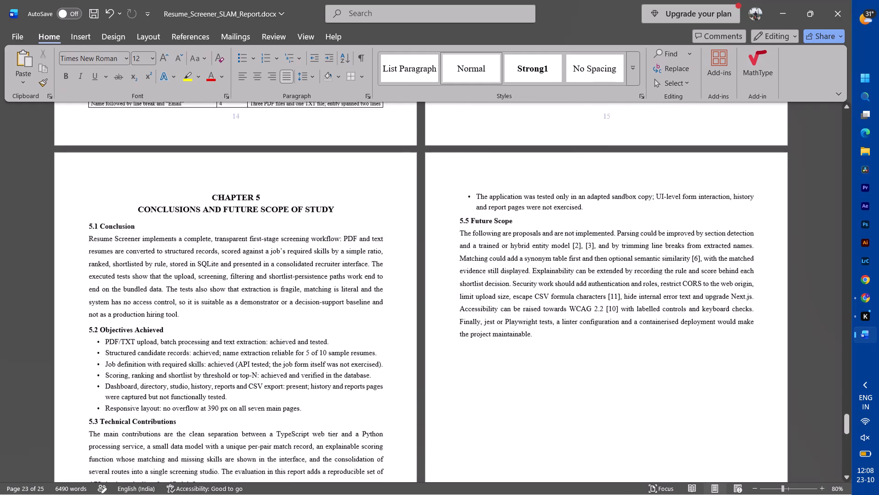
{"action": "scroll", "coordinate": [641, 264], "scroll_direction": "up", "scroll_amount": 1}
Review Chapter 4's test results and score tables and its screenshots, going back through Chapter 3 to the title pages.
{"action": "scroll", "coordinate": [641, 264], "scroll_direction": "up", "scroll_amount": 1}
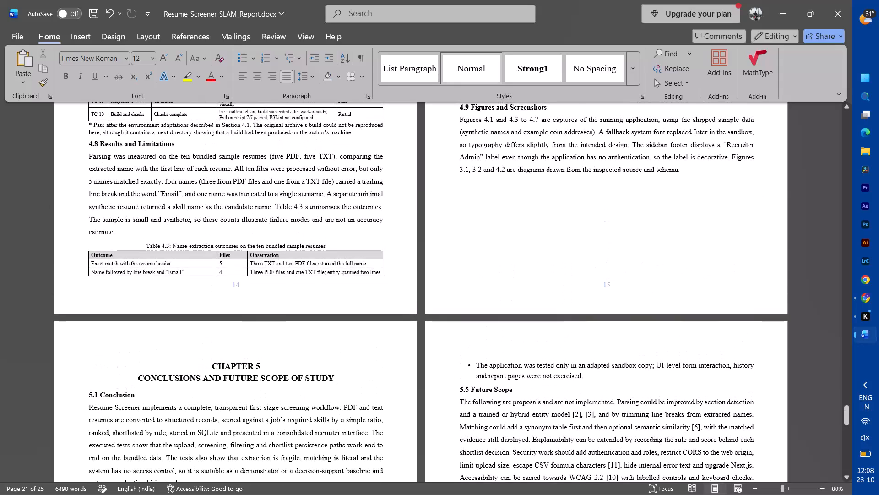
{"action": "scroll", "coordinate": [641, 264], "scroll_direction": "up", "scroll_amount": 1}
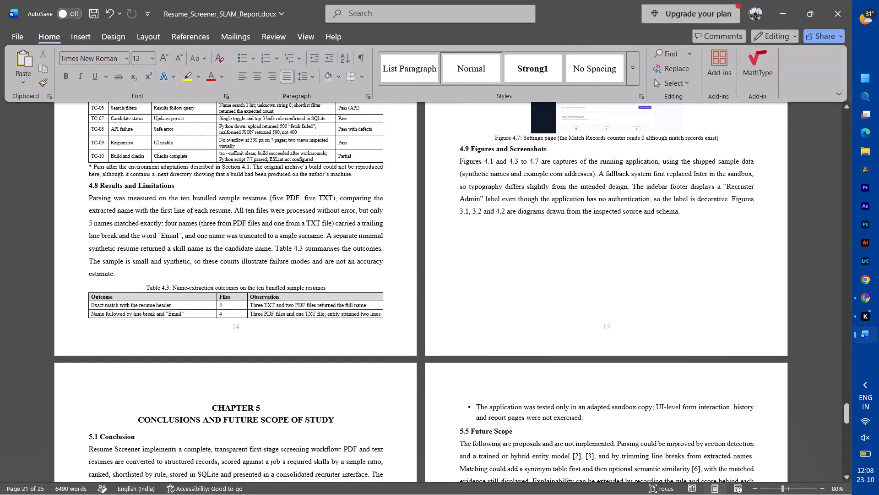
{"action": "scroll", "coordinate": [641, 264], "scroll_direction": "up", "scroll_amount": 2}
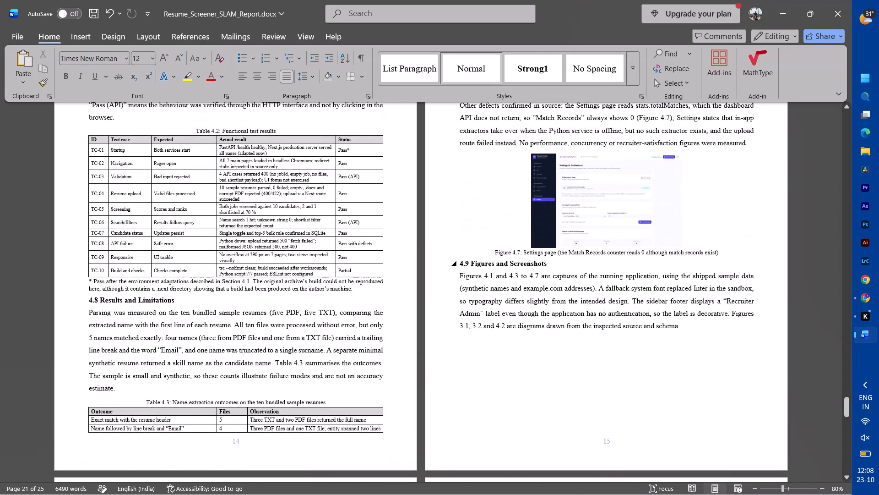
{"action": "scroll", "coordinate": [641, 264], "scroll_direction": "up", "scroll_amount": 3}
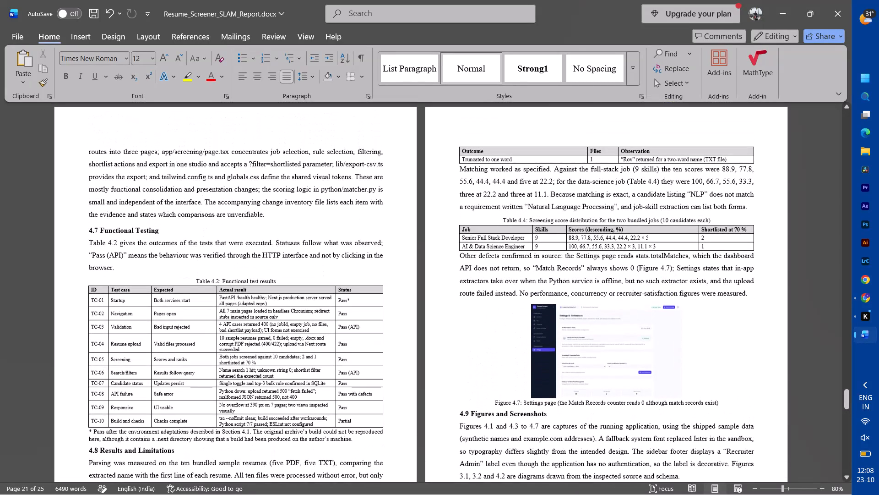
{"action": "scroll", "coordinate": [641, 264], "scroll_direction": "up", "scroll_amount": 3}
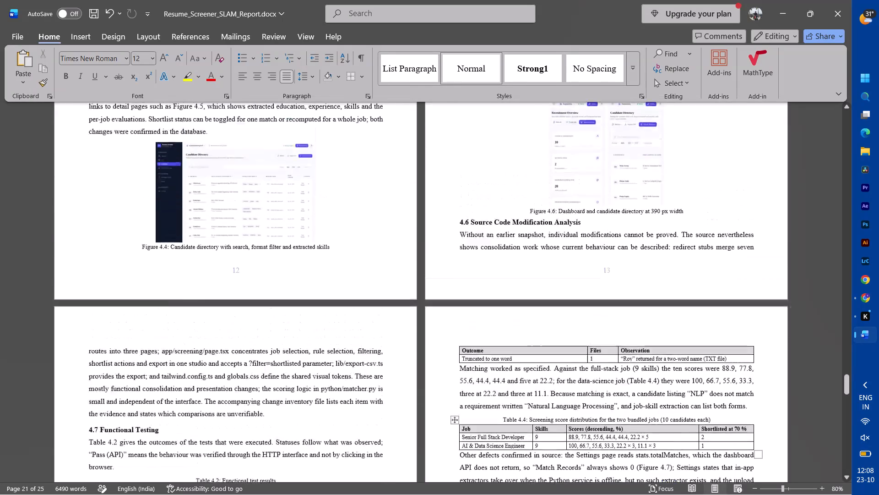
{"action": "scroll", "coordinate": [641, 264], "scroll_direction": "up", "scroll_amount": 5}
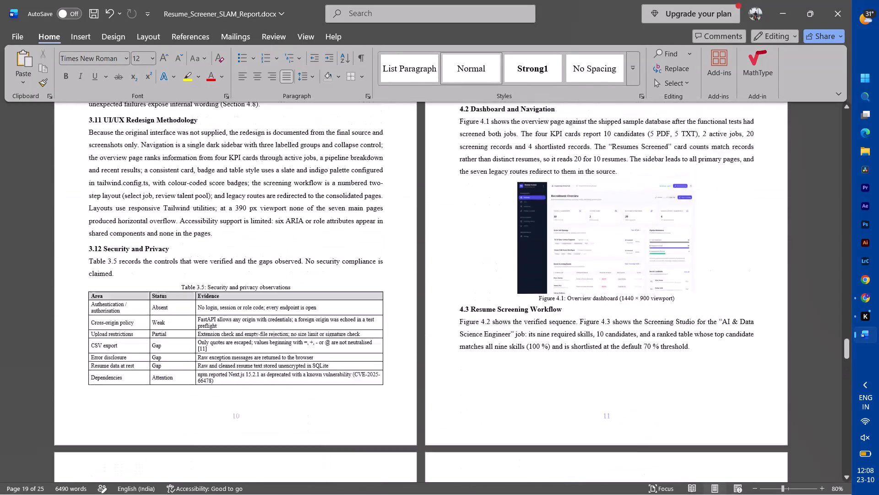
{"action": "scroll", "coordinate": [641, 264], "scroll_direction": "up", "scroll_amount": 8}
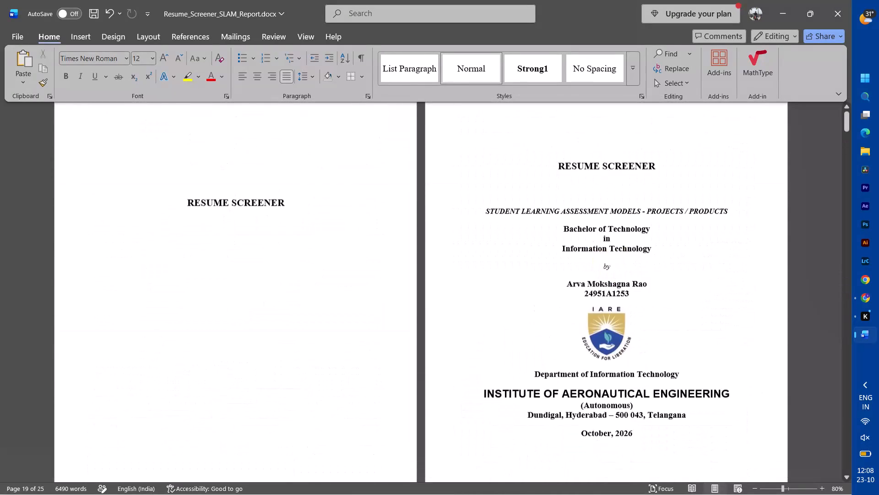
{"action": "scroll", "coordinate": [641, 264], "scroll_direction": "up", "scroll_amount": 1}
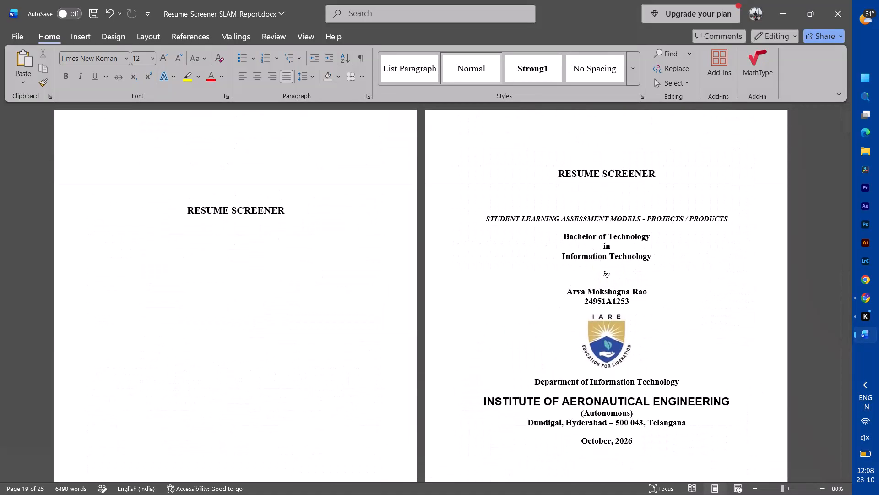
Review the front matter from the Declaration and Approval Sheet through the Abstract to the end of the contents table.
{"action": "scroll", "coordinate": [641, 264], "scroll_direction": "down", "scroll_amount": 4}
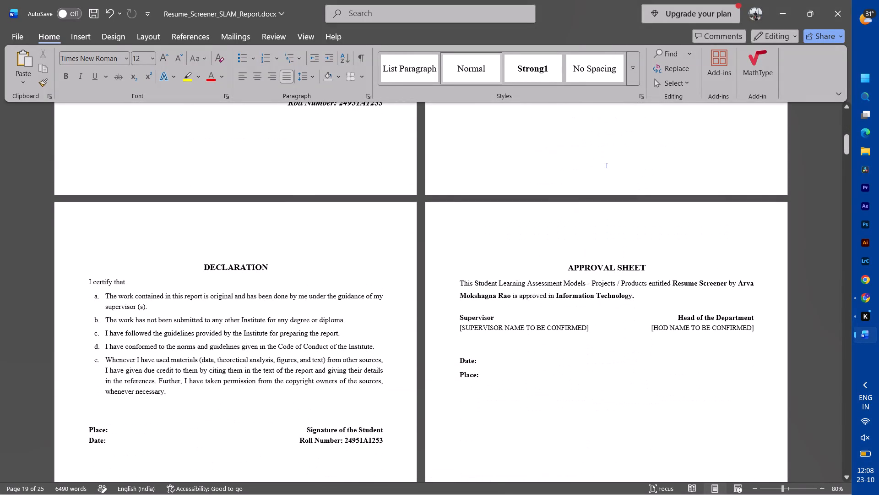
{"action": "scroll", "coordinate": [641, 264], "scroll_direction": "down", "scroll_amount": 1}
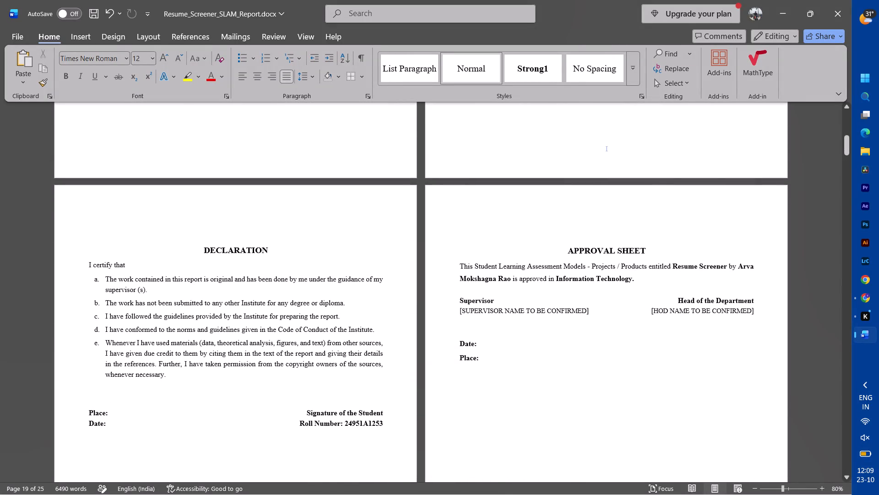
{"action": "scroll", "coordinate": [641, 264], "scroll_direction": "down", "scroll_amount": 2}
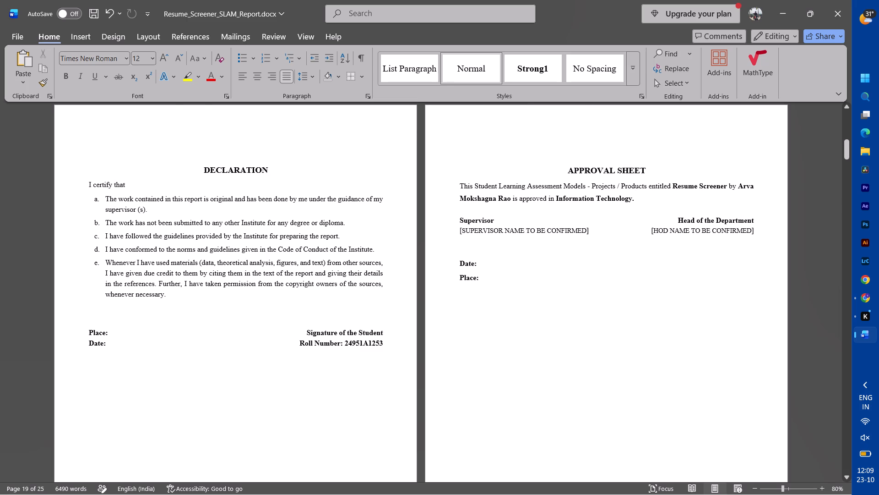
{"action": "scroll", "coordinate": [617, 357], "scroll_direction": "down", "scroll_amount": 5}
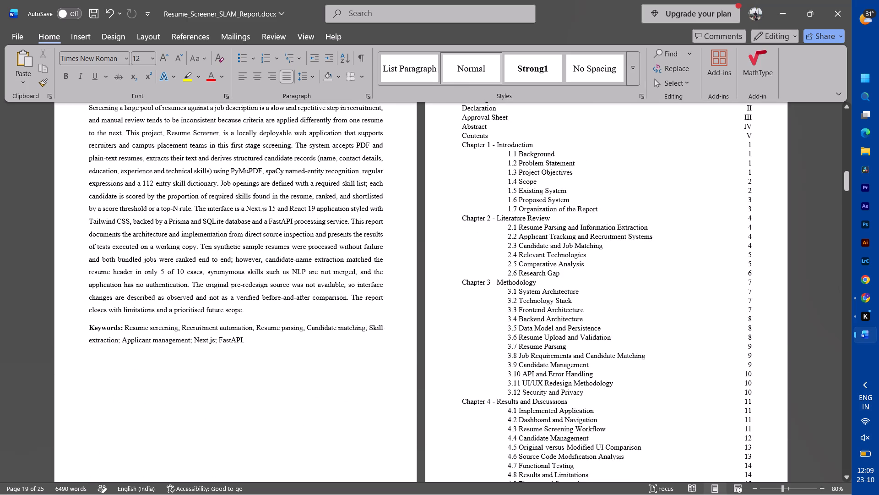
{"action": "scroll", "coordinate": [617, 357], "scroll_direction": "down", "scroll_amount": 3}
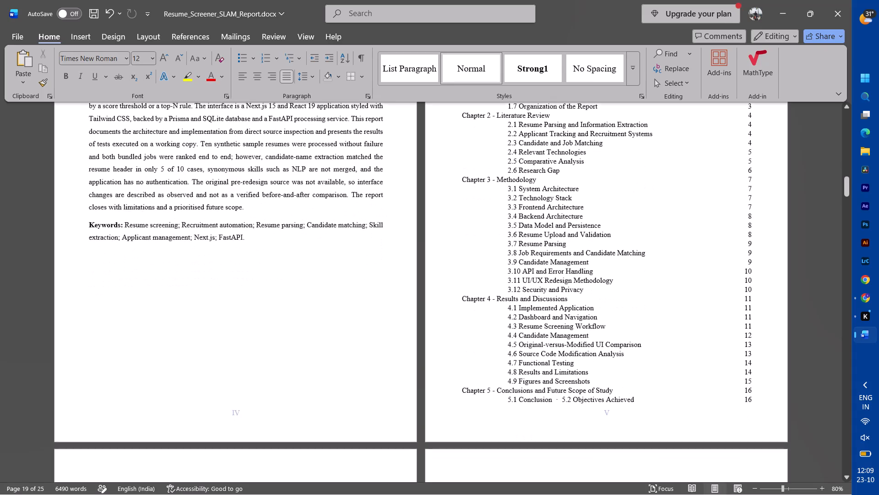
{"action": "scroll", "coordinate": [617, 357], "scroll_direction": "down", "scroll_amount": 2}
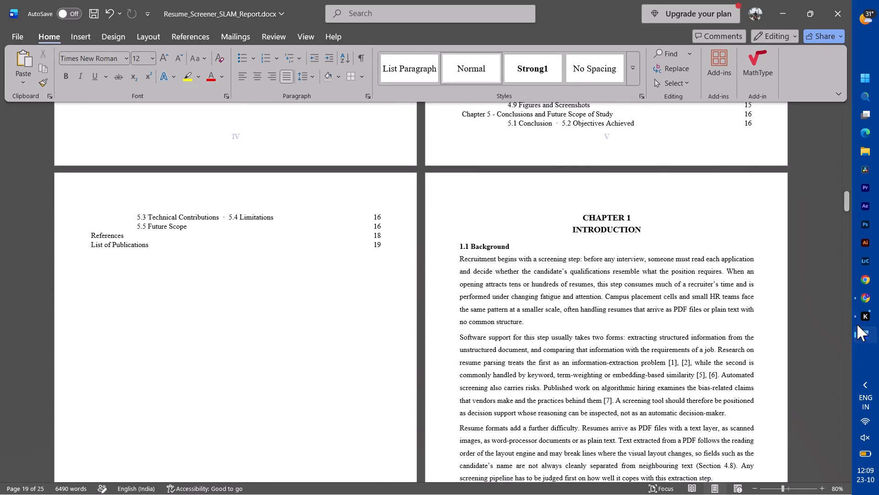
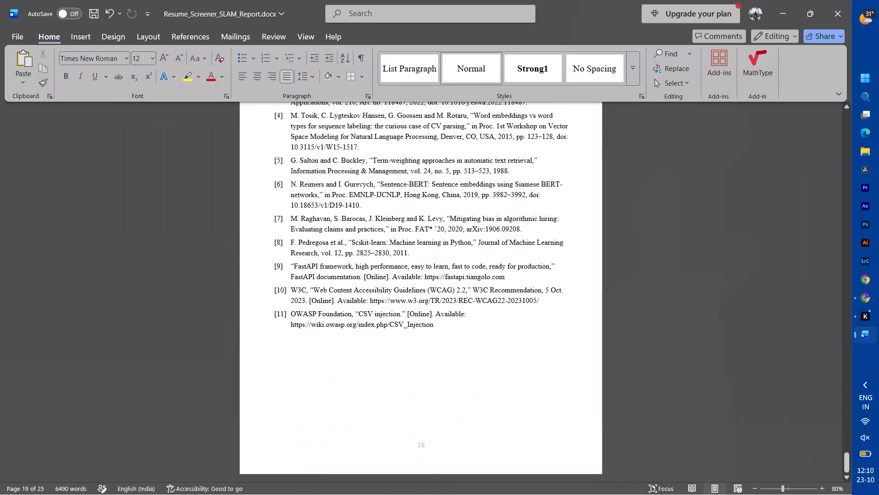
Delete the List of Publications row from the end of the contents table.
{"action": "scroll", "coordinate": [713, 245], "scroll_direction": "up", "scroll_amount": 3}
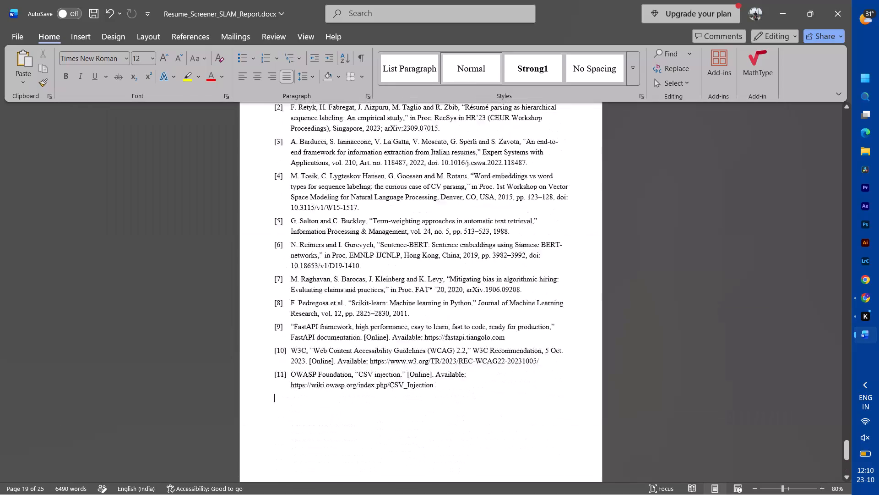
{"action": "scroll", "coordinate": [713, 245], "scroll_direction": "up", "scroll_amount": 4}
{"action": "scroll", "coordinate": [713, 245], "scroll_direction": "up", "scroll_amount": 20}
{"action": "scroll", "coordinate": [713, 245], "scroll_direction": "up", "scroll_amount": 3}
{"action": "scroll", "coordinate": [713, 245], "scroll_direction": "down", "scroll_amount": 2}
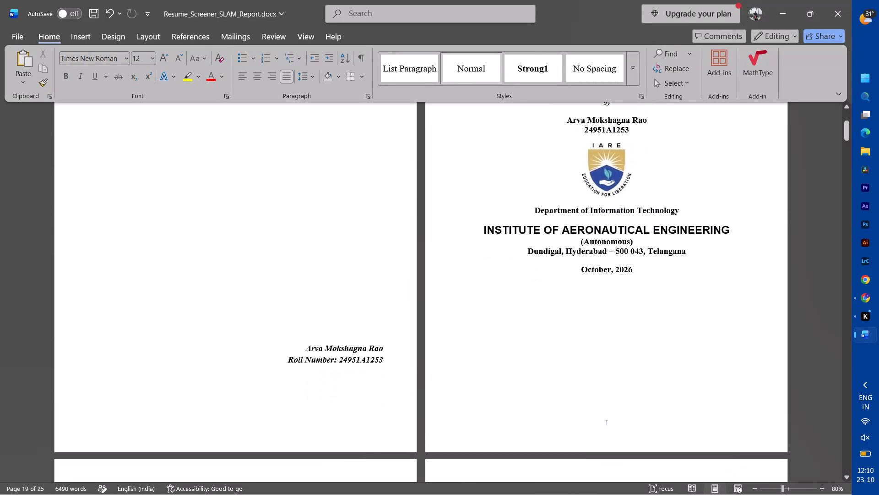
{"action": "scroll", "coordinate": [713, 245], "scroll_direction": "down", "scroll_amount": 18}
{"action": "scroll", "coordinate": [712, 245], "scroll_direction": "up", "scroll_amount": 3}
{"action": "scroll", "coordinate": [712, 245], "scroll_direction": "down", "scroll_amount": 6}
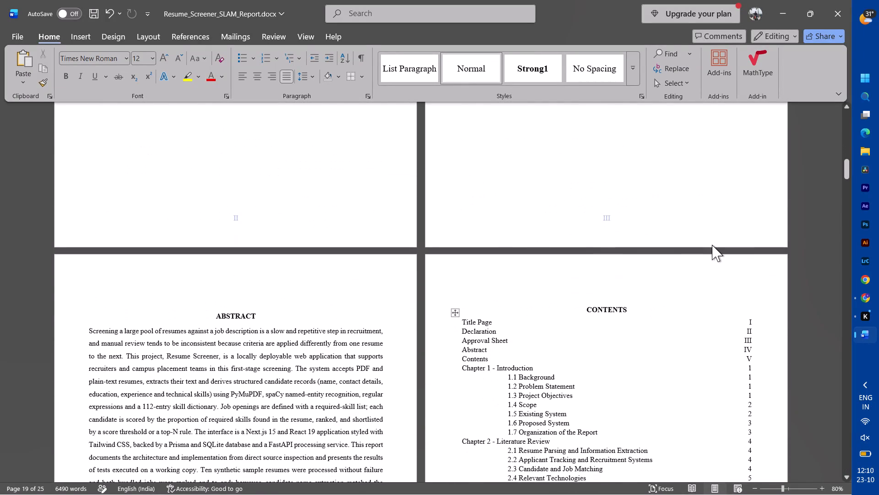
{"action": "scroll", "coordinate": [712, 245], "scroll_direction": "down", "scroll_amount": 7}
{"action": "scroll", "coordinate": [712, 245], "scroll_direction": "up", "scroll_amount": 3}
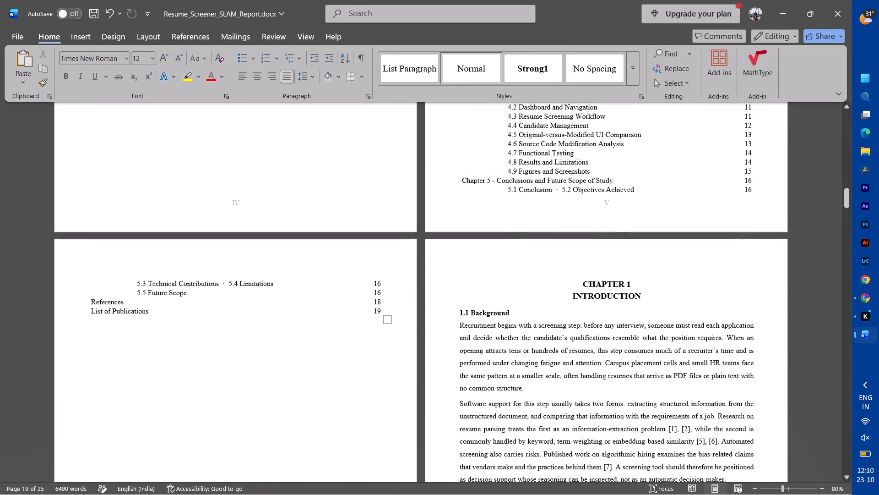
{"action": "left_click", "coordinate": [383, 312]}
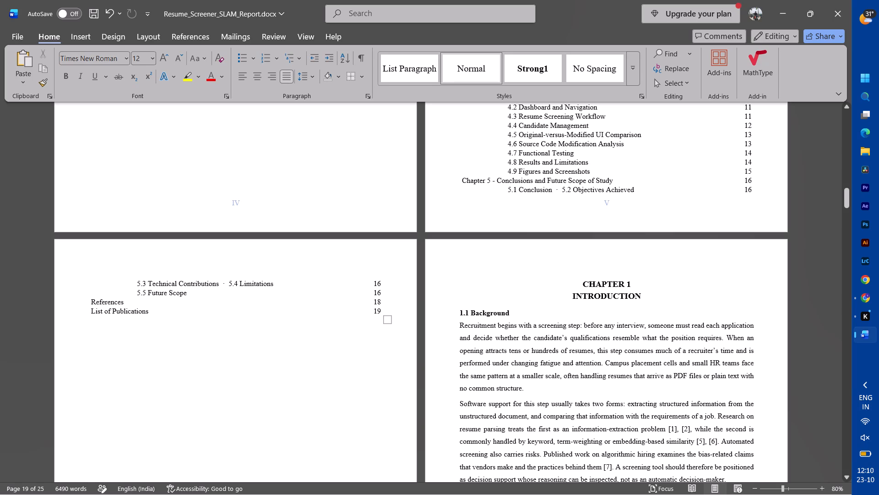
{"action": "left_click", "coordinate": [204, 313]}
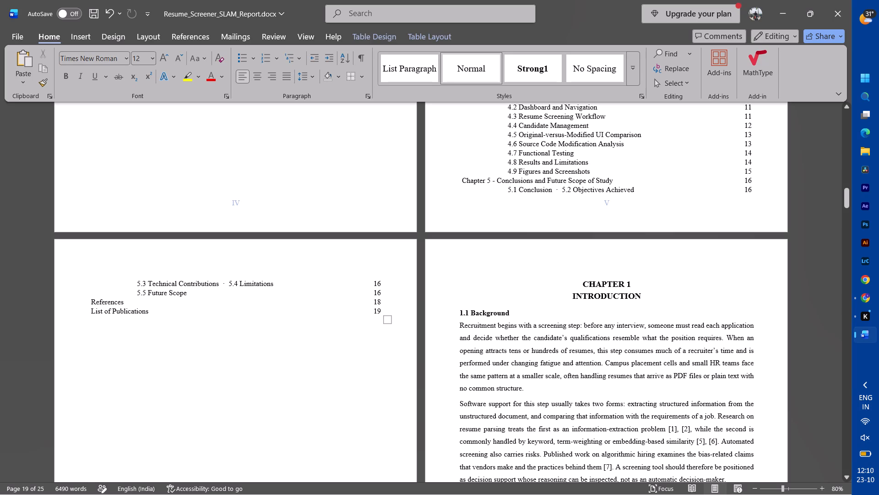
{"action": "key", "text": "Home"}
{"action": "key", "text": "ctrl+shift+Down"}
{"action": "key", "text": "ctrl+shift+Down"}
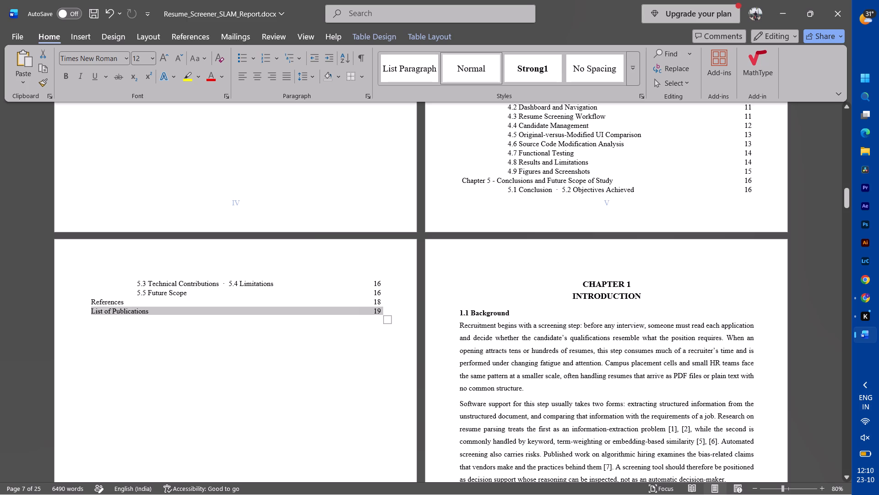
{"action": "right_click", "coordinate": [337, 309]}
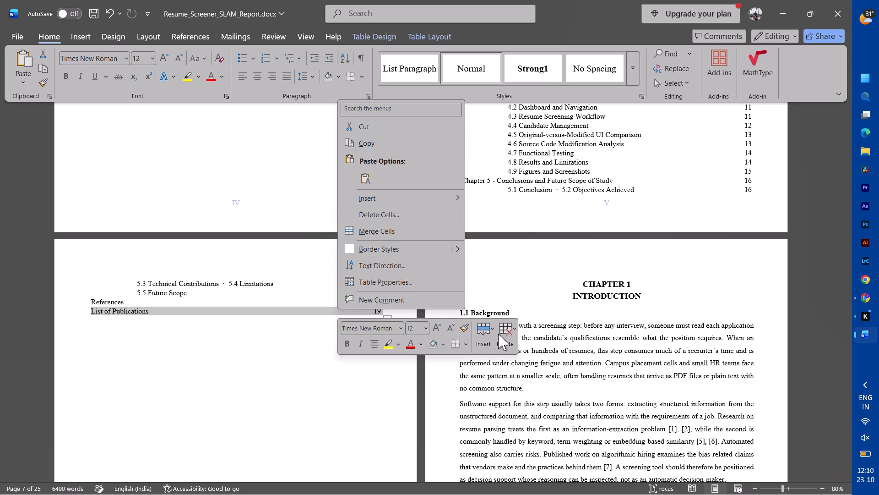
{"action": "left_click", "coordinate": [500, 332]}
{"action": "left_click", "coordinate": [530, 389]}
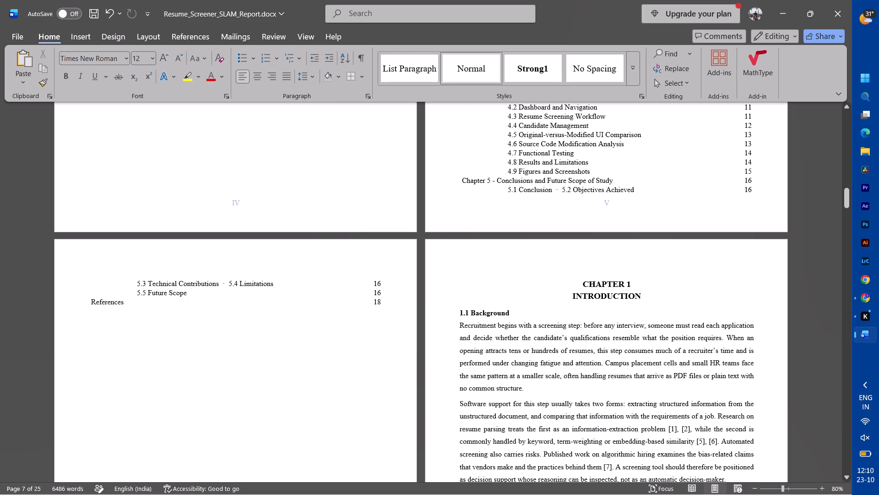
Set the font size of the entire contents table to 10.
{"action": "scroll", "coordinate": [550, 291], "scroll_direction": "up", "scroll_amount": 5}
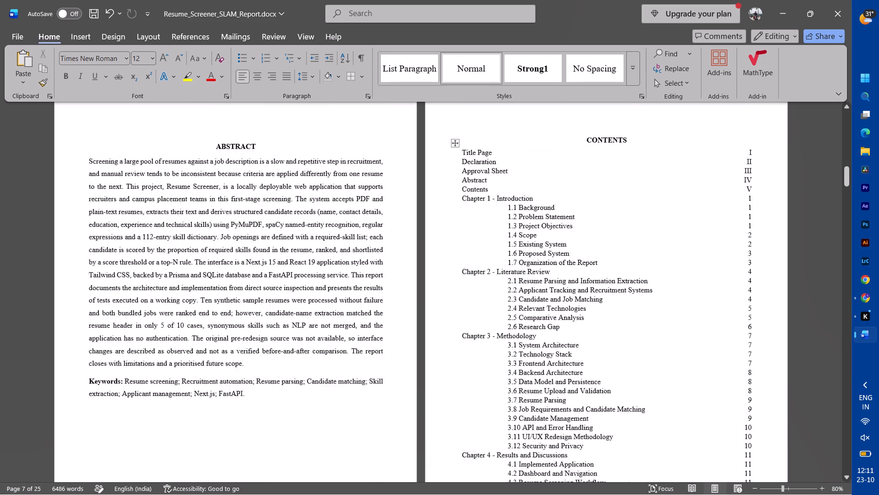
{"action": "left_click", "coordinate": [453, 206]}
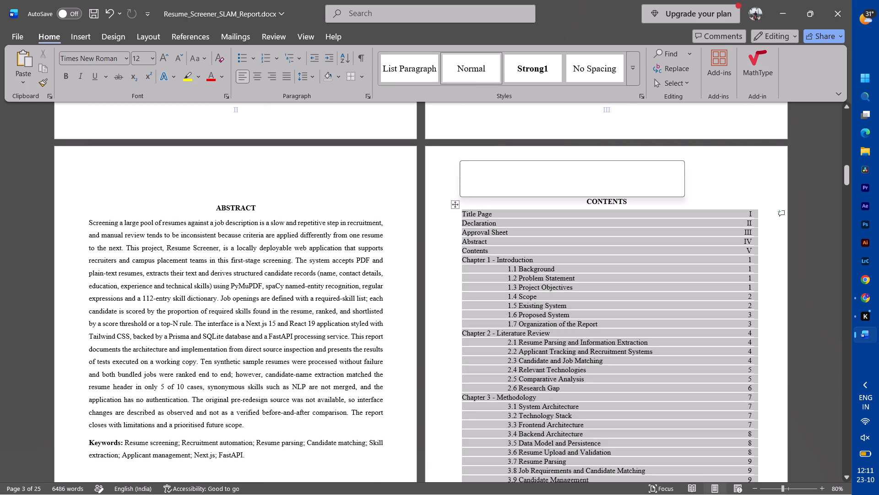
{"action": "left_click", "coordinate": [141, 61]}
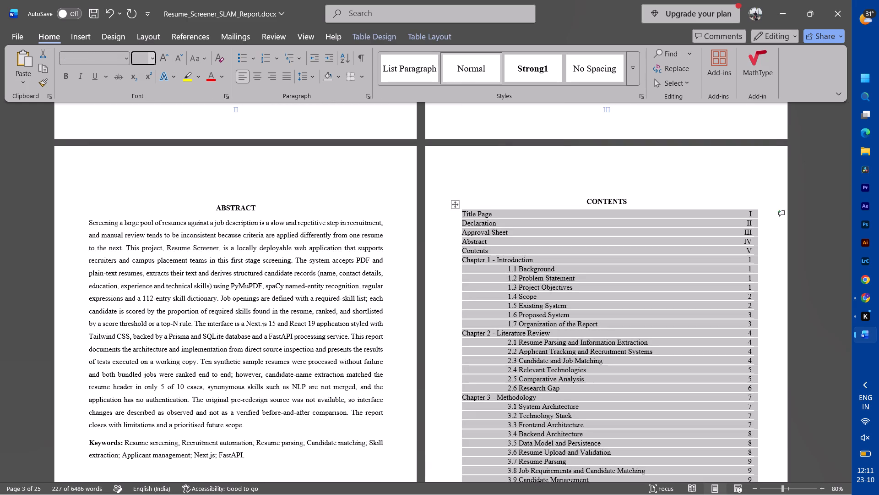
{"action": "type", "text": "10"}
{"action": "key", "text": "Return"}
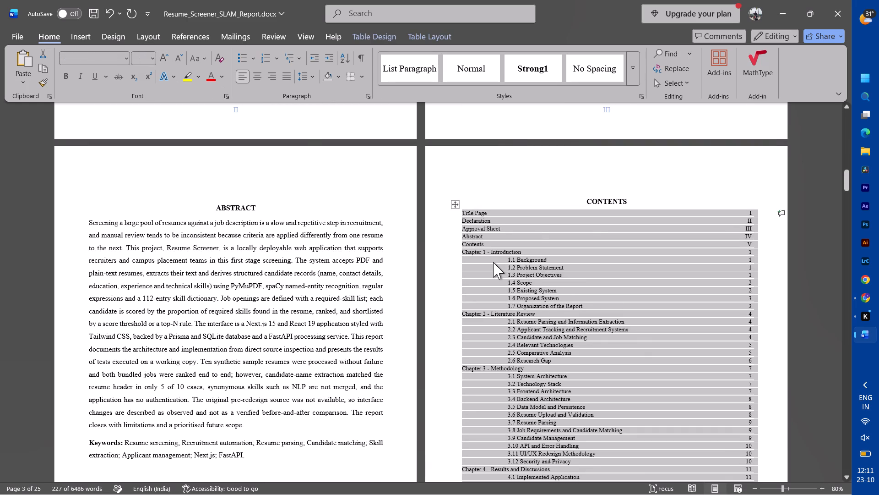
Set the font size of the entire contents table to 11.
{"action": "scroll", "coordinate": [493, 262], "scroll_direction": "down", "scroll_amount": 4}
{"action": "scroll", "coordinate": [494, 262], "scroll_direction": "up", "scroll_amount": 1}
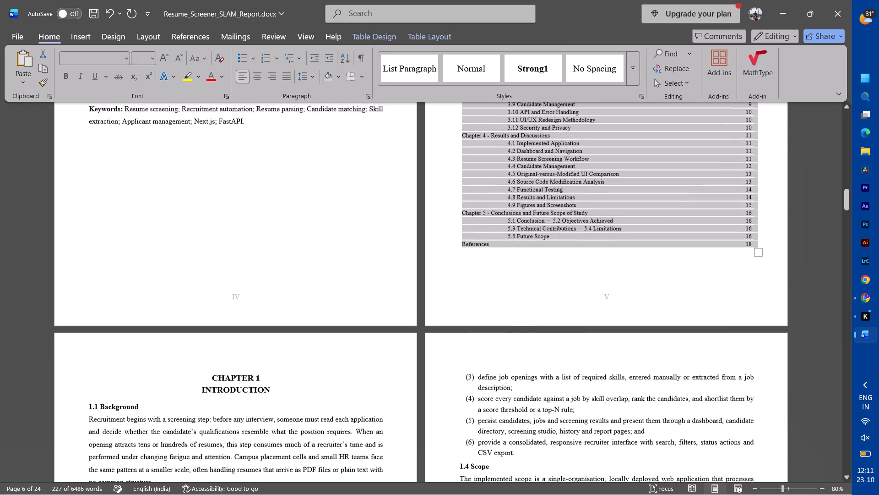
{"action": "left_click", "coordinate": [137, 58]}
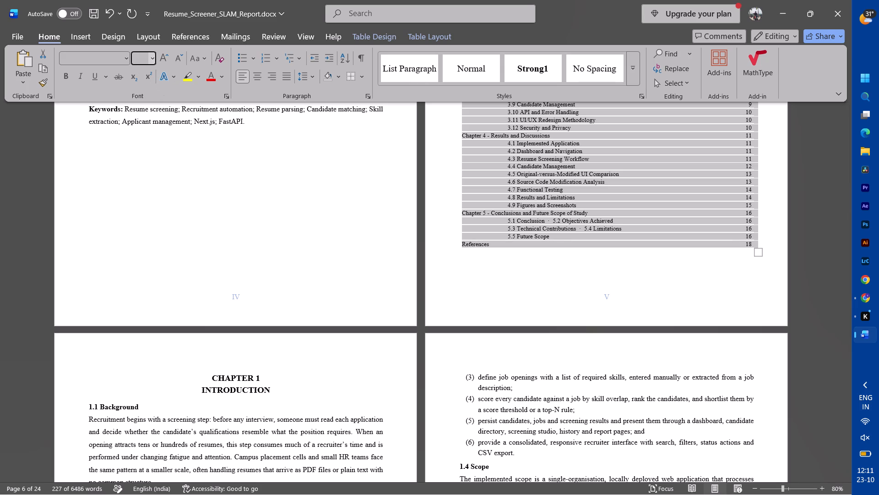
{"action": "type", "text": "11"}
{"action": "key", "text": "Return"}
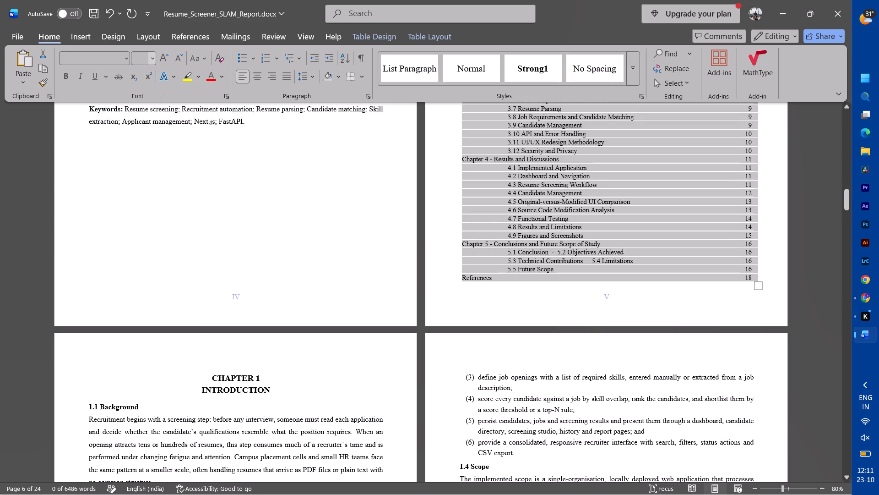
{"action": "left_click", "coordinate": [540, 301]}
Review the page layout from the contents table through the chapters to the References and back to the title pages.
{"action": "scroll", "coordinate": [540, 301], "scroll_direction": "down", "scroll_amount": 5}
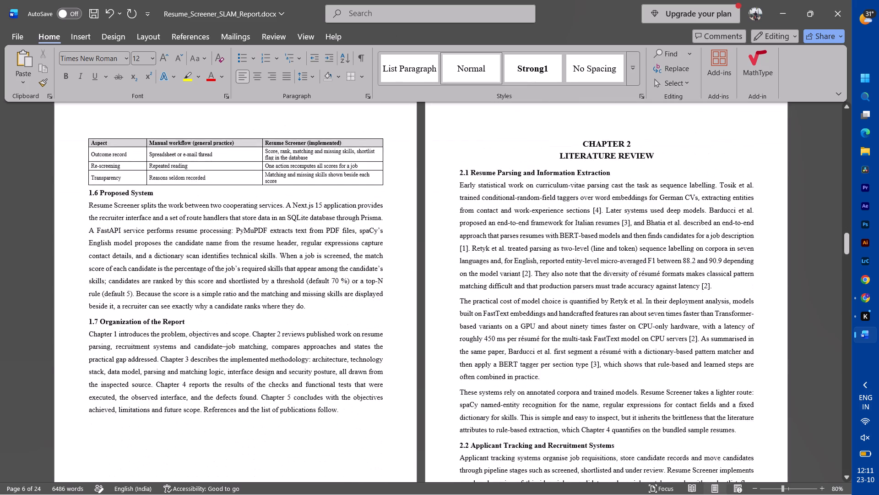
{"action": "scroll", "coordinate": [540, 301], "scroll_direction": "up", "scroll_amount": 10}
{"action": "scroll", "coordinate": [540, 301], "scroll_direction": "down", "scroll_amount": 9}
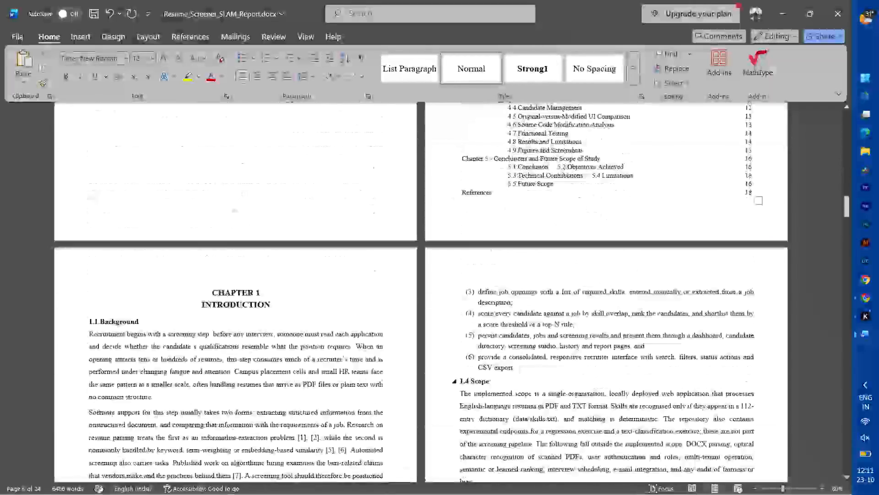
{"action": "scroll", "coordinate": [540, 301], "scroll_direction": "down", "scroll_amount": 18}
{"action": "scroll", "coordinate": [540, 301], "scroll_direction": "down", "scroll_amount": 8}
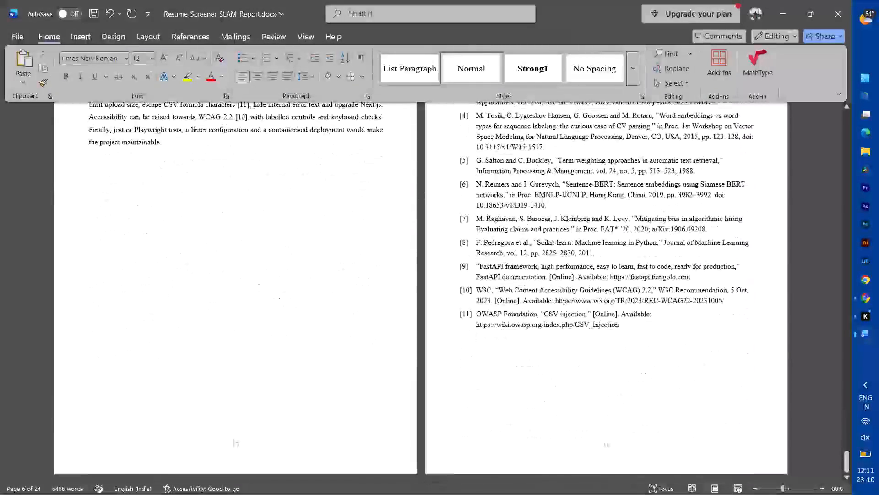
{"action": "scroll", "coordinate": [540, 301], "scroll_direction": "up", "scroll_amount": 20}
{"action": "scroll", "coordinate": [540, 301], "scroll_direction": "up", "scroll_amount": 9}
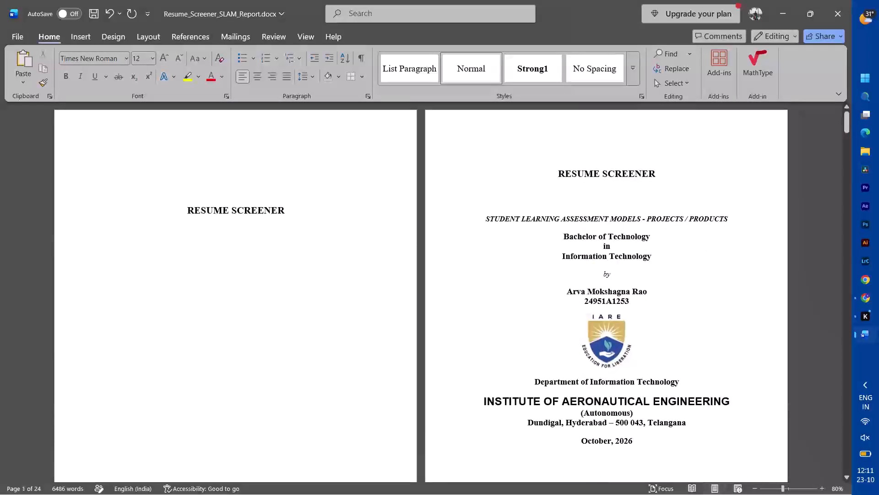
Replace the author name and roll number under "by" on the inner title page with one line giving a teammate's name, a dash and roll number.
{"action": "left_click", "coordinate": [635, 301]}
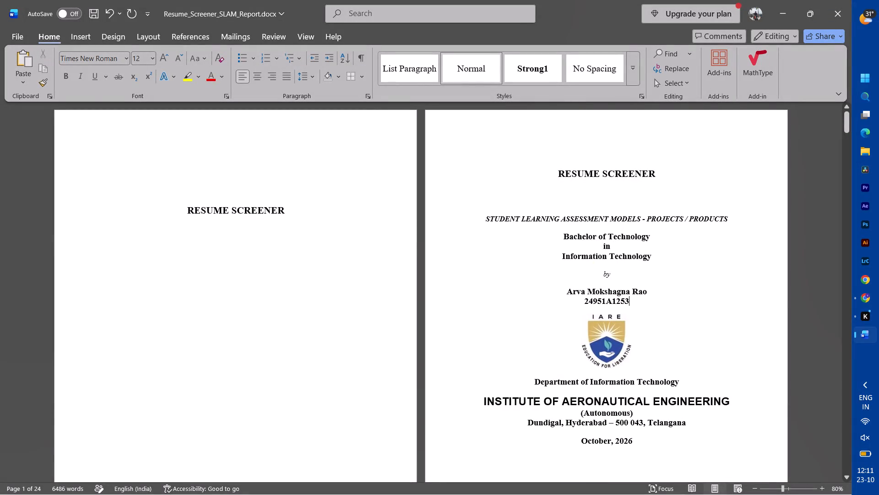
{"action": "key", "text": "ctrl+shift+Up"}
{"action": "key", "text": "ctrl+shift+Up"}
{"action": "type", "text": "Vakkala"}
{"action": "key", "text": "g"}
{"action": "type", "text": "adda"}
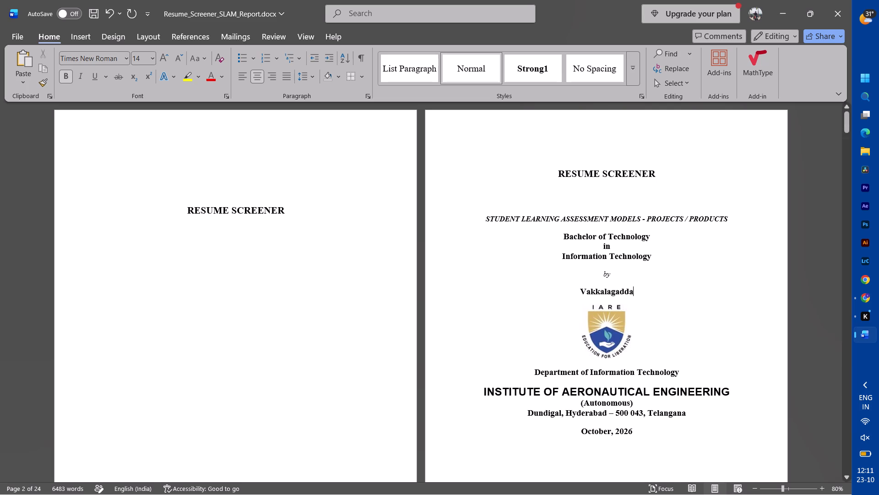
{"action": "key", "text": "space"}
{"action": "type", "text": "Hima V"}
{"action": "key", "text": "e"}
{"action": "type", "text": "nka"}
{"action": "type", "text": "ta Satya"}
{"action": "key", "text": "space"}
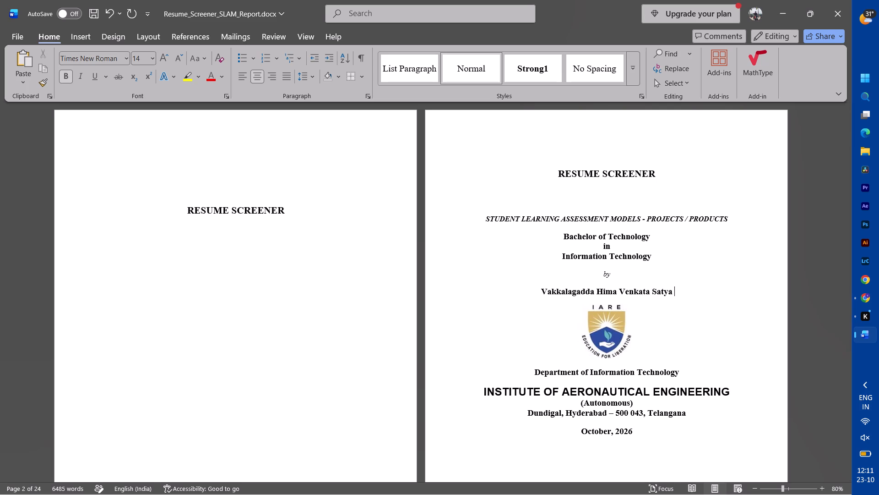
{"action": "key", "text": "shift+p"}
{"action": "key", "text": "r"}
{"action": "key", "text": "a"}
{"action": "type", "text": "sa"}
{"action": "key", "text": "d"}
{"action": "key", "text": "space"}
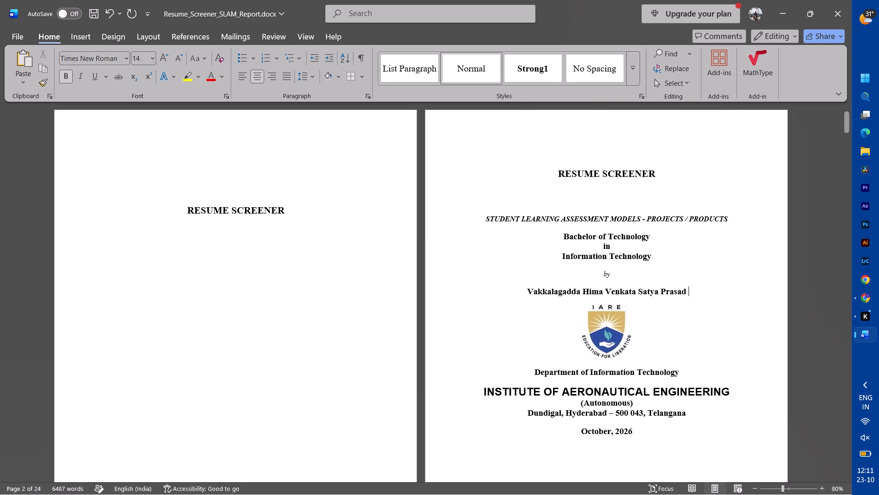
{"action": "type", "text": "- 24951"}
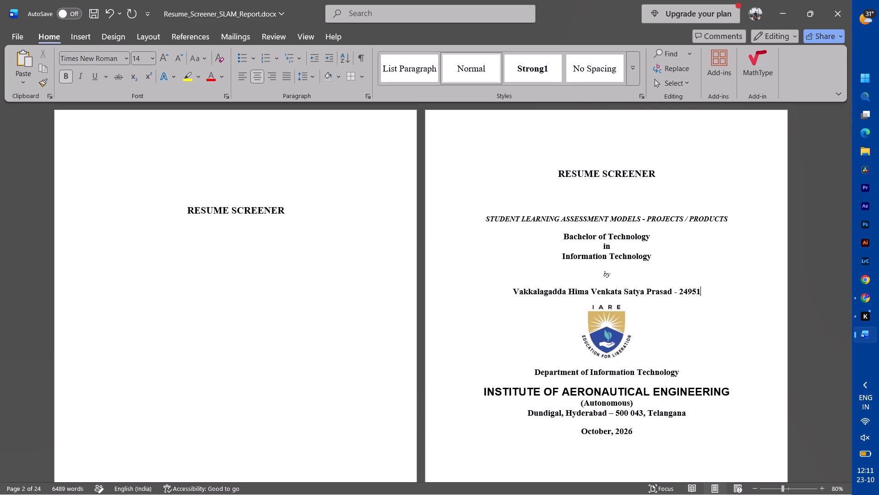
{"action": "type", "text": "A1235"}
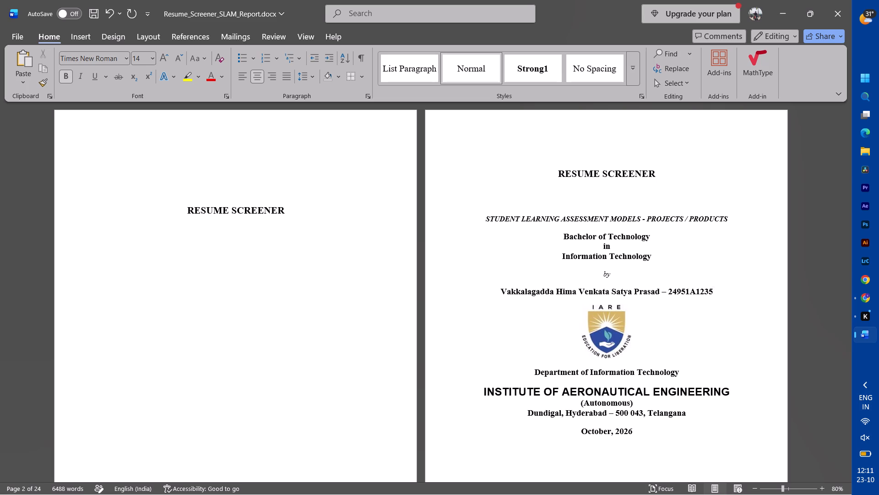
Insert another teammate's name, a dash and roll number on a separate line above the existing author line on the inner title page.
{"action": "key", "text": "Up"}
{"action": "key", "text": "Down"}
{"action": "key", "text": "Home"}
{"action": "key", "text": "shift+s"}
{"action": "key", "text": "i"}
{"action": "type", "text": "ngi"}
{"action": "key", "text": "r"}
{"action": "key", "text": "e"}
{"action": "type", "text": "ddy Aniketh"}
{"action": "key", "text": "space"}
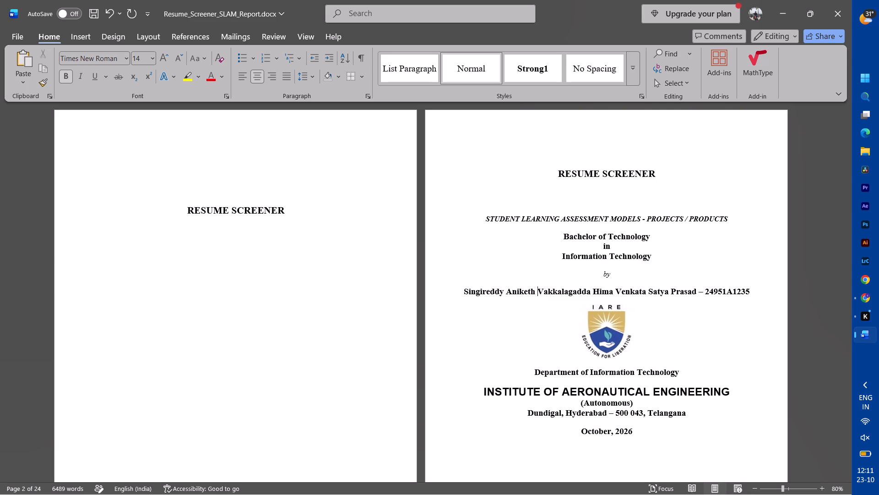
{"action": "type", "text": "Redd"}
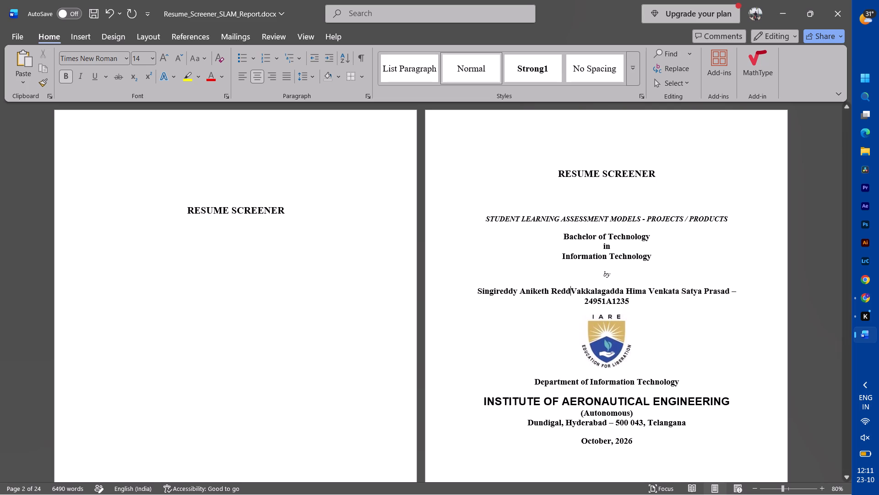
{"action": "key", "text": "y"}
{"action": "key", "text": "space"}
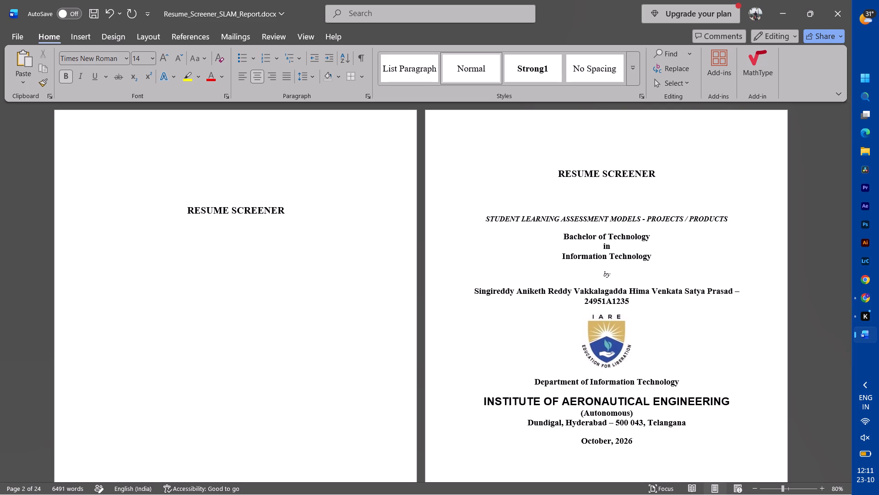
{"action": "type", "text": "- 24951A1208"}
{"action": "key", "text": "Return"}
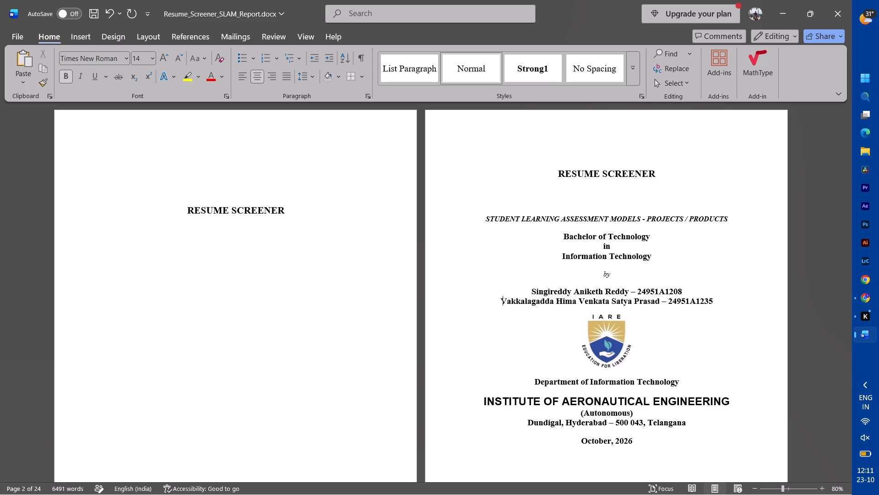
Add a third author line above the college logo with the original author's name, a dash and roll number.
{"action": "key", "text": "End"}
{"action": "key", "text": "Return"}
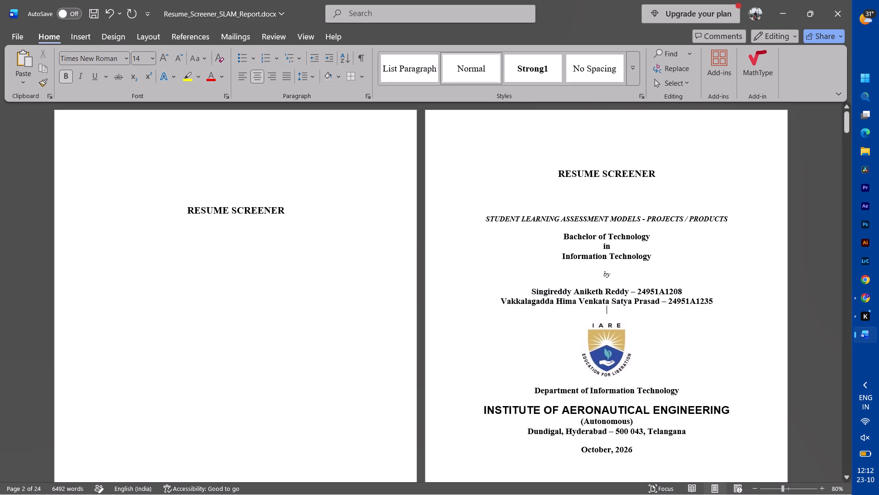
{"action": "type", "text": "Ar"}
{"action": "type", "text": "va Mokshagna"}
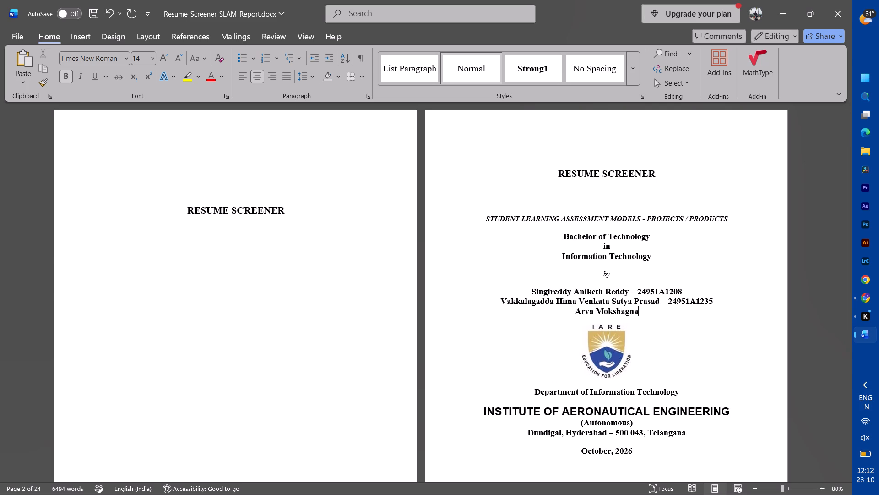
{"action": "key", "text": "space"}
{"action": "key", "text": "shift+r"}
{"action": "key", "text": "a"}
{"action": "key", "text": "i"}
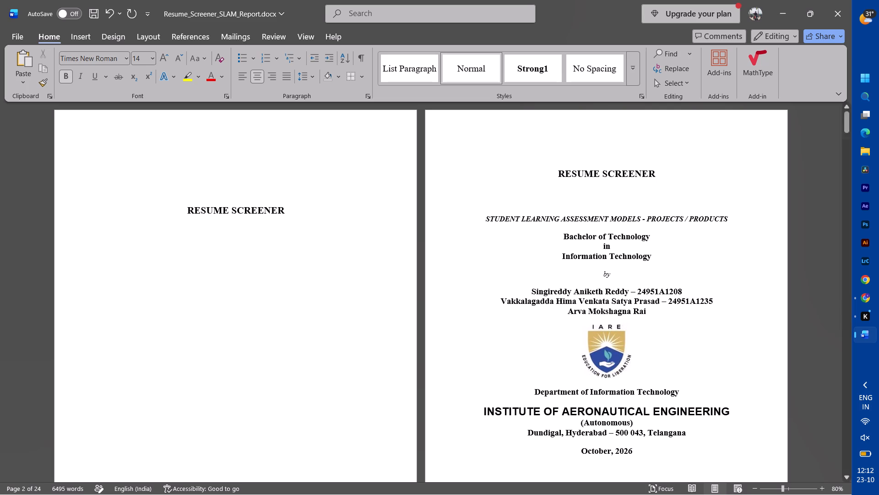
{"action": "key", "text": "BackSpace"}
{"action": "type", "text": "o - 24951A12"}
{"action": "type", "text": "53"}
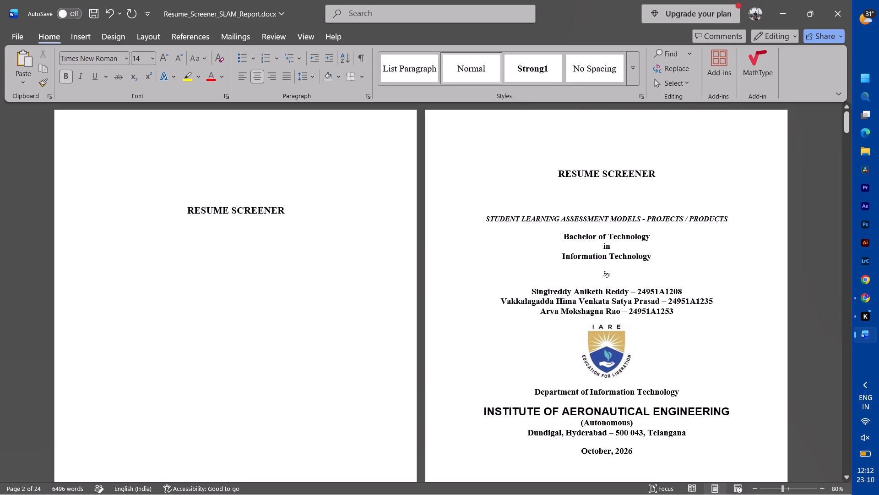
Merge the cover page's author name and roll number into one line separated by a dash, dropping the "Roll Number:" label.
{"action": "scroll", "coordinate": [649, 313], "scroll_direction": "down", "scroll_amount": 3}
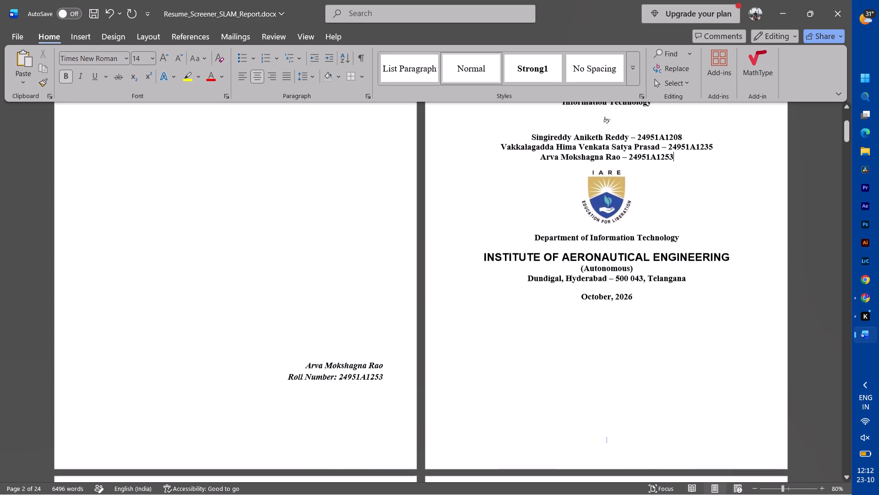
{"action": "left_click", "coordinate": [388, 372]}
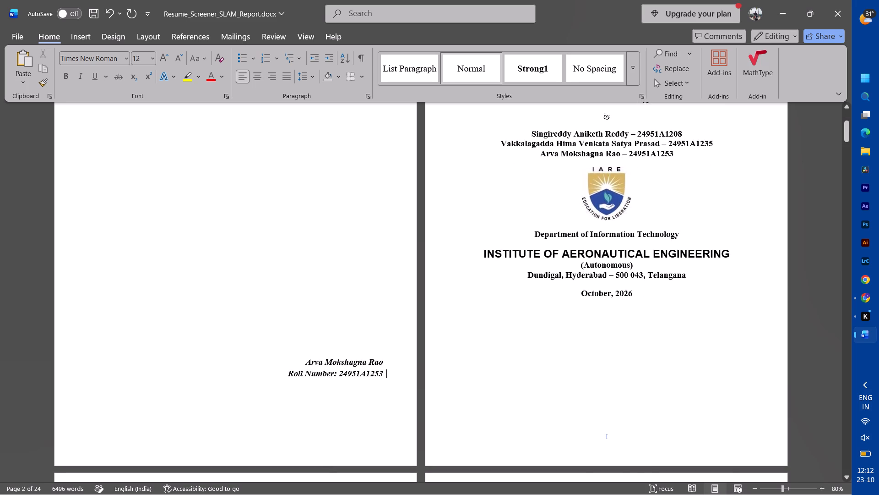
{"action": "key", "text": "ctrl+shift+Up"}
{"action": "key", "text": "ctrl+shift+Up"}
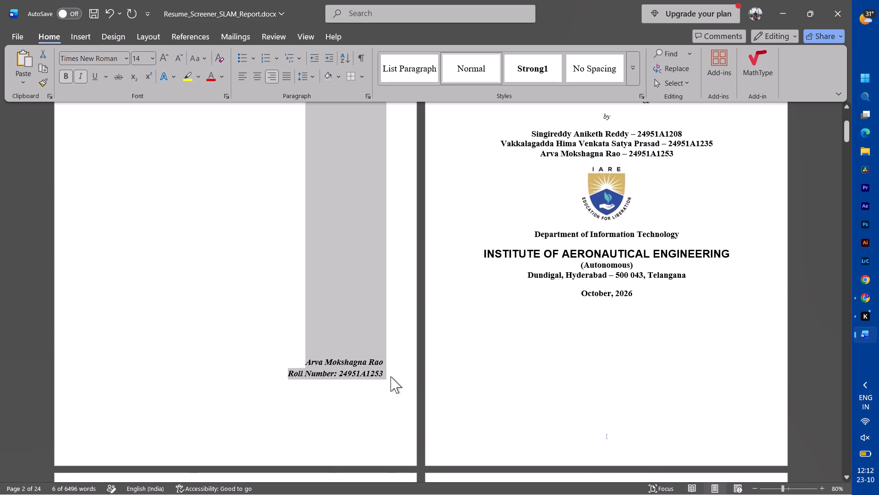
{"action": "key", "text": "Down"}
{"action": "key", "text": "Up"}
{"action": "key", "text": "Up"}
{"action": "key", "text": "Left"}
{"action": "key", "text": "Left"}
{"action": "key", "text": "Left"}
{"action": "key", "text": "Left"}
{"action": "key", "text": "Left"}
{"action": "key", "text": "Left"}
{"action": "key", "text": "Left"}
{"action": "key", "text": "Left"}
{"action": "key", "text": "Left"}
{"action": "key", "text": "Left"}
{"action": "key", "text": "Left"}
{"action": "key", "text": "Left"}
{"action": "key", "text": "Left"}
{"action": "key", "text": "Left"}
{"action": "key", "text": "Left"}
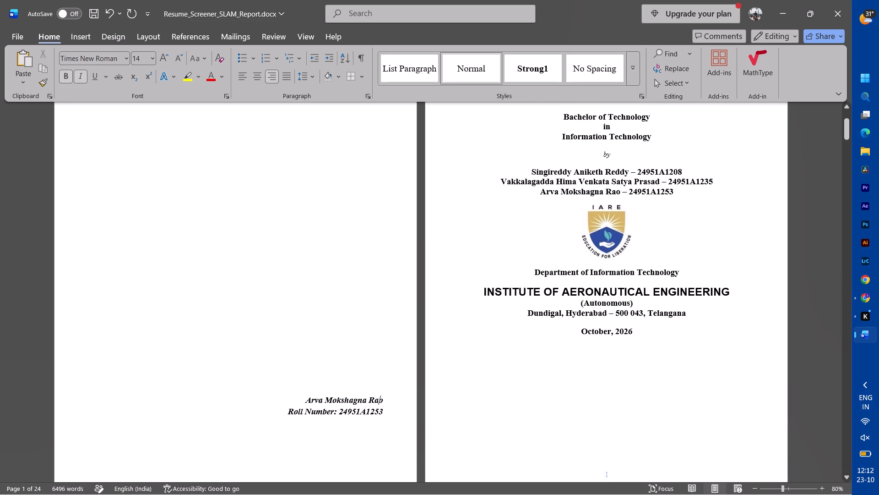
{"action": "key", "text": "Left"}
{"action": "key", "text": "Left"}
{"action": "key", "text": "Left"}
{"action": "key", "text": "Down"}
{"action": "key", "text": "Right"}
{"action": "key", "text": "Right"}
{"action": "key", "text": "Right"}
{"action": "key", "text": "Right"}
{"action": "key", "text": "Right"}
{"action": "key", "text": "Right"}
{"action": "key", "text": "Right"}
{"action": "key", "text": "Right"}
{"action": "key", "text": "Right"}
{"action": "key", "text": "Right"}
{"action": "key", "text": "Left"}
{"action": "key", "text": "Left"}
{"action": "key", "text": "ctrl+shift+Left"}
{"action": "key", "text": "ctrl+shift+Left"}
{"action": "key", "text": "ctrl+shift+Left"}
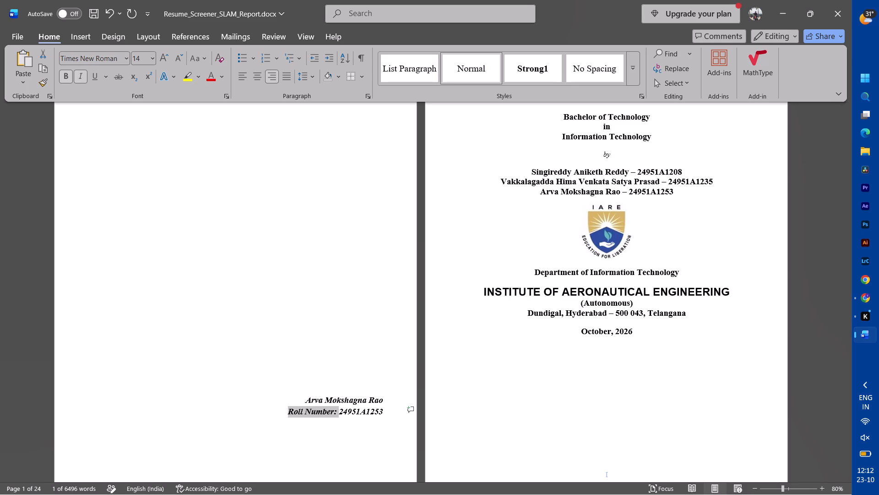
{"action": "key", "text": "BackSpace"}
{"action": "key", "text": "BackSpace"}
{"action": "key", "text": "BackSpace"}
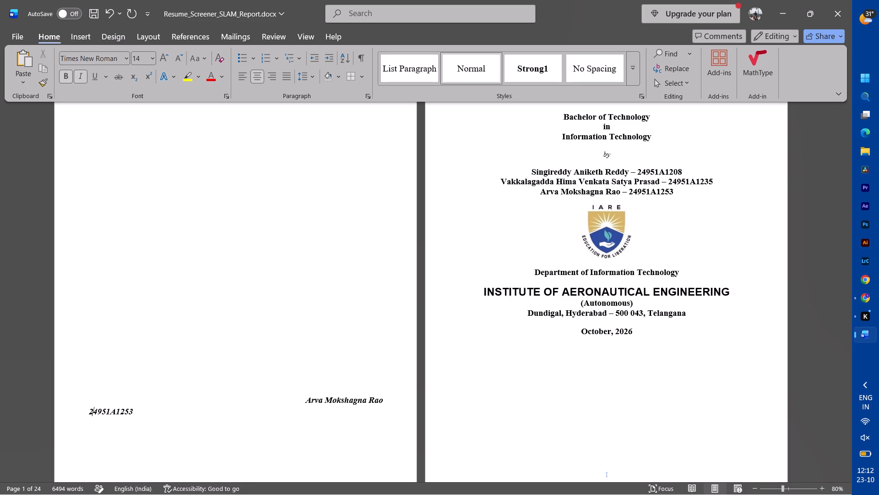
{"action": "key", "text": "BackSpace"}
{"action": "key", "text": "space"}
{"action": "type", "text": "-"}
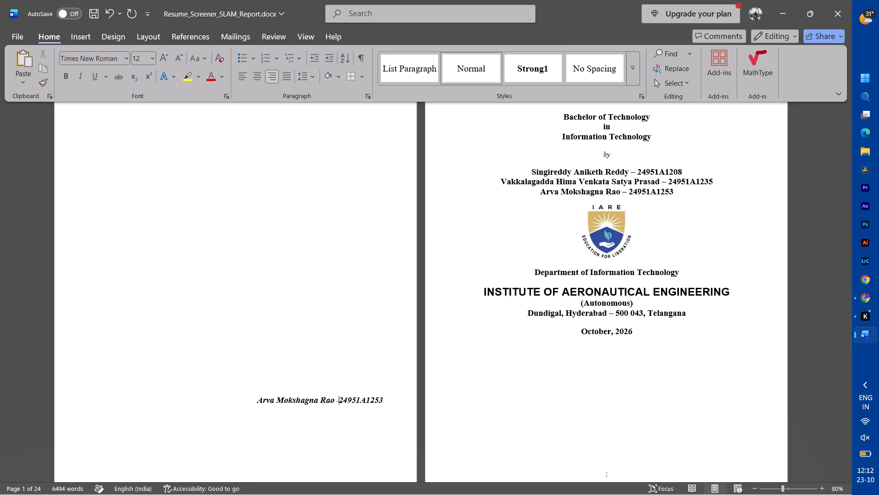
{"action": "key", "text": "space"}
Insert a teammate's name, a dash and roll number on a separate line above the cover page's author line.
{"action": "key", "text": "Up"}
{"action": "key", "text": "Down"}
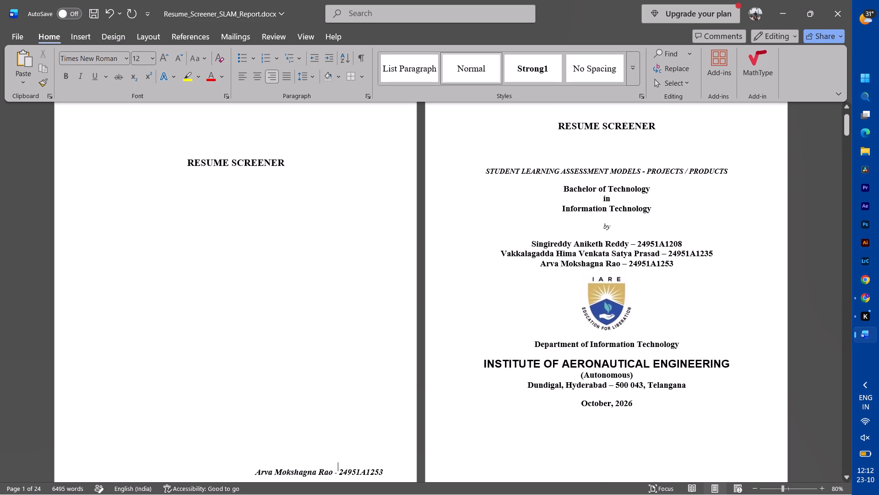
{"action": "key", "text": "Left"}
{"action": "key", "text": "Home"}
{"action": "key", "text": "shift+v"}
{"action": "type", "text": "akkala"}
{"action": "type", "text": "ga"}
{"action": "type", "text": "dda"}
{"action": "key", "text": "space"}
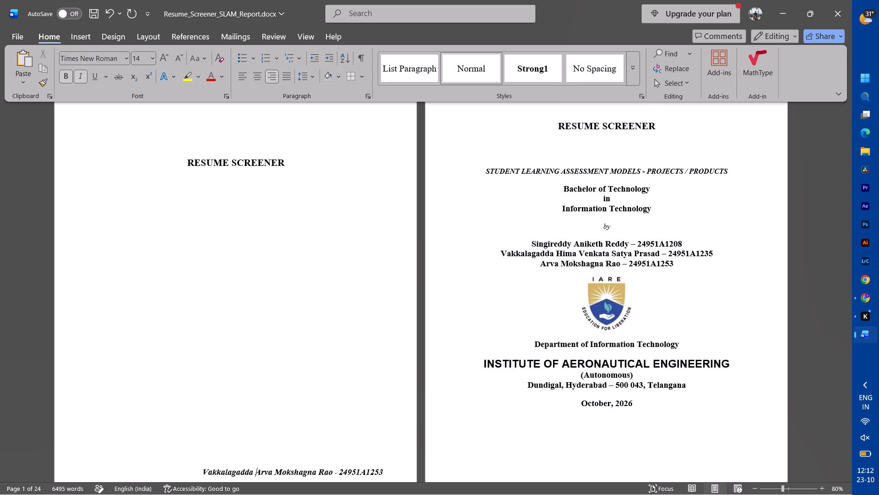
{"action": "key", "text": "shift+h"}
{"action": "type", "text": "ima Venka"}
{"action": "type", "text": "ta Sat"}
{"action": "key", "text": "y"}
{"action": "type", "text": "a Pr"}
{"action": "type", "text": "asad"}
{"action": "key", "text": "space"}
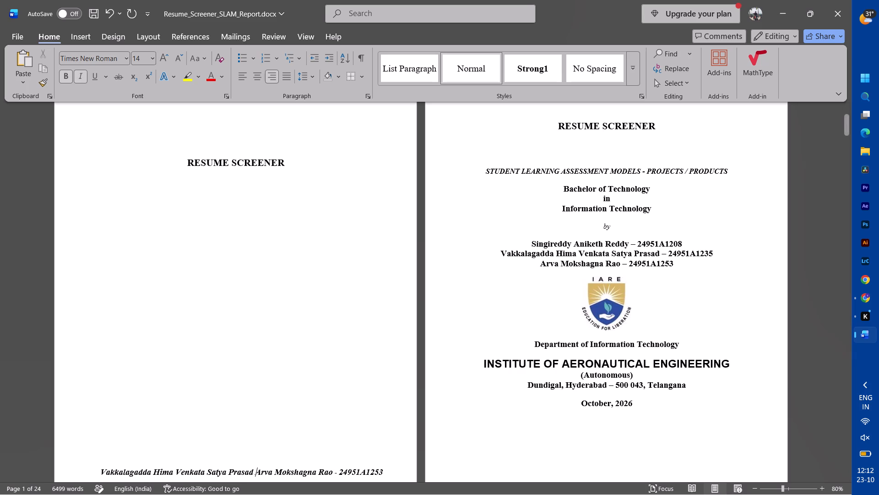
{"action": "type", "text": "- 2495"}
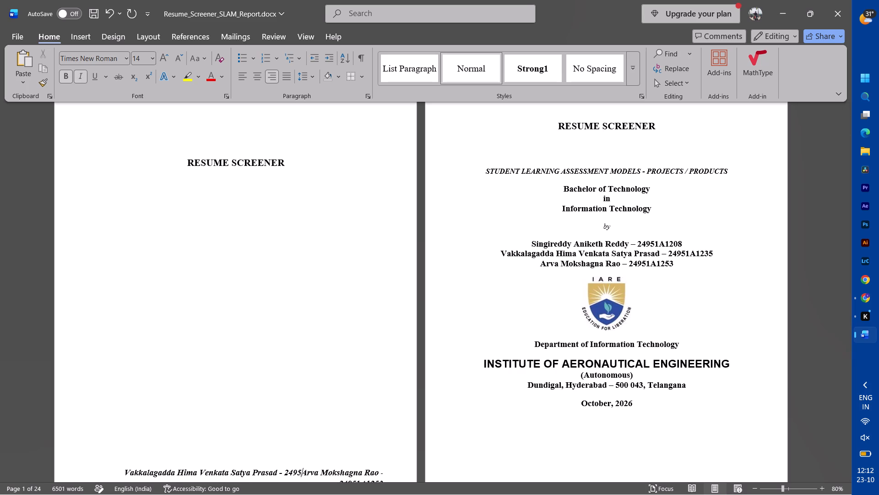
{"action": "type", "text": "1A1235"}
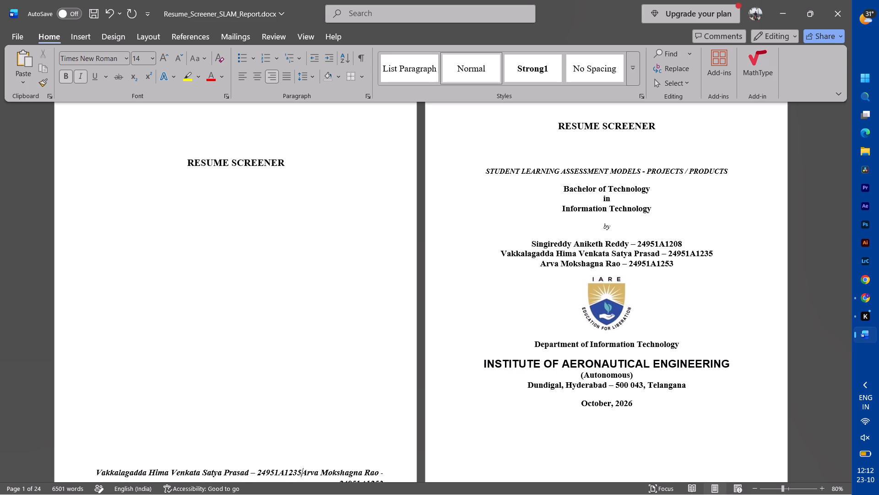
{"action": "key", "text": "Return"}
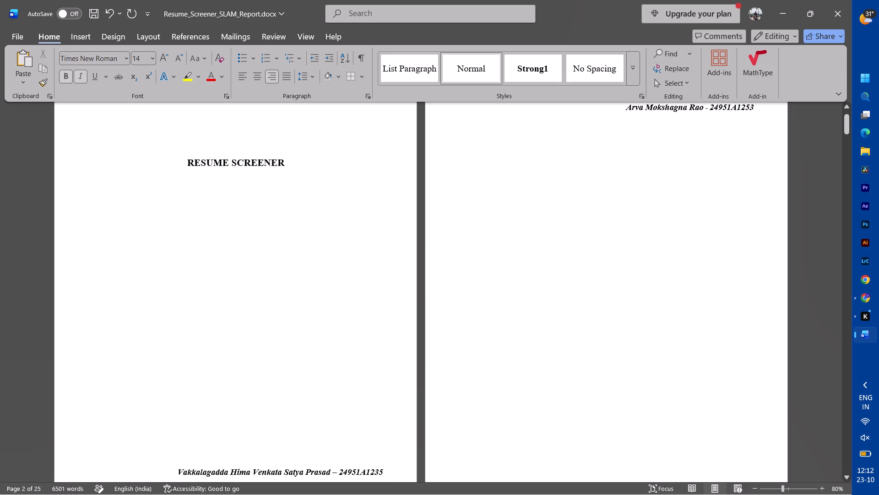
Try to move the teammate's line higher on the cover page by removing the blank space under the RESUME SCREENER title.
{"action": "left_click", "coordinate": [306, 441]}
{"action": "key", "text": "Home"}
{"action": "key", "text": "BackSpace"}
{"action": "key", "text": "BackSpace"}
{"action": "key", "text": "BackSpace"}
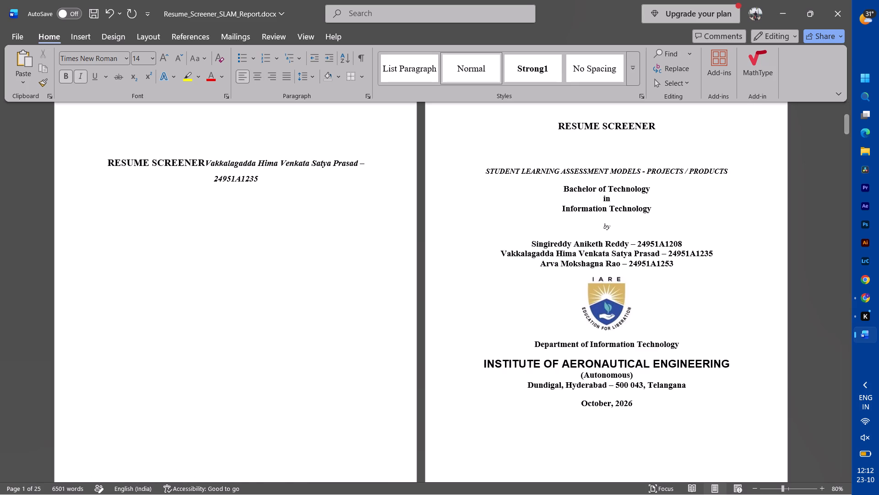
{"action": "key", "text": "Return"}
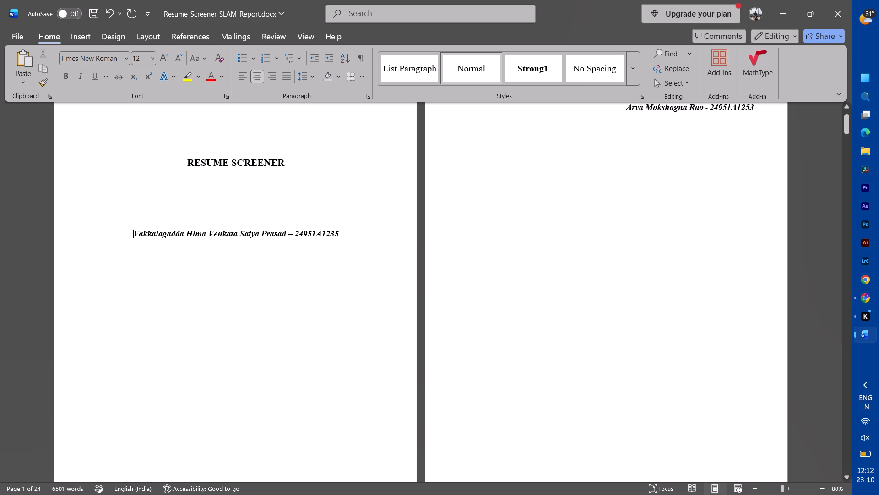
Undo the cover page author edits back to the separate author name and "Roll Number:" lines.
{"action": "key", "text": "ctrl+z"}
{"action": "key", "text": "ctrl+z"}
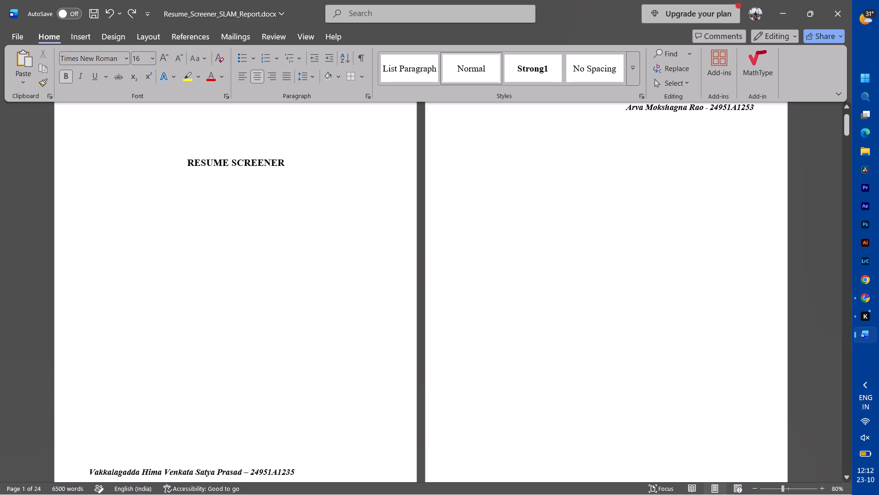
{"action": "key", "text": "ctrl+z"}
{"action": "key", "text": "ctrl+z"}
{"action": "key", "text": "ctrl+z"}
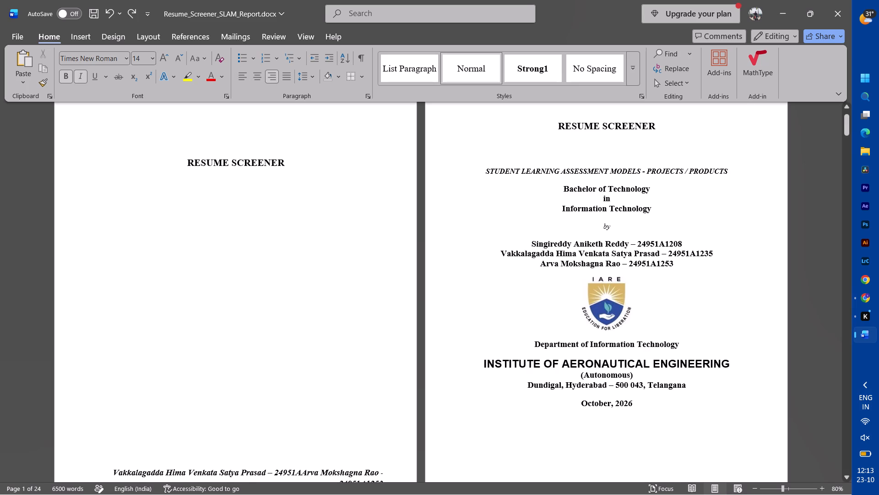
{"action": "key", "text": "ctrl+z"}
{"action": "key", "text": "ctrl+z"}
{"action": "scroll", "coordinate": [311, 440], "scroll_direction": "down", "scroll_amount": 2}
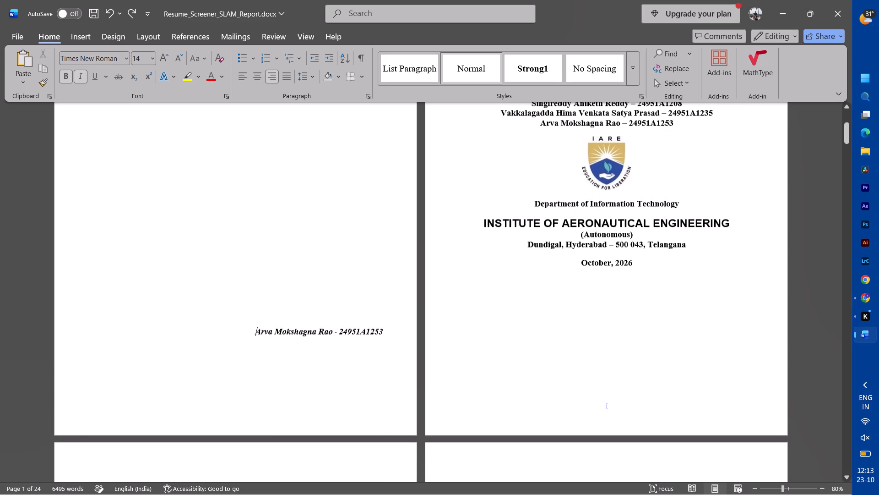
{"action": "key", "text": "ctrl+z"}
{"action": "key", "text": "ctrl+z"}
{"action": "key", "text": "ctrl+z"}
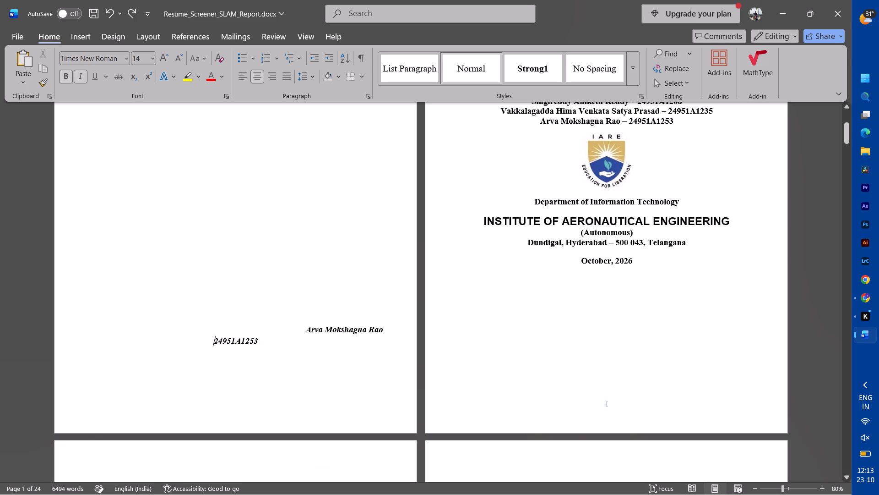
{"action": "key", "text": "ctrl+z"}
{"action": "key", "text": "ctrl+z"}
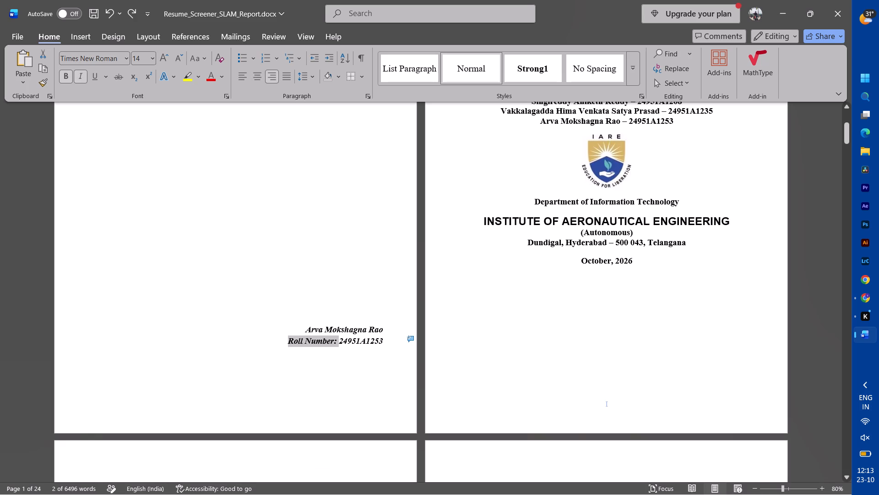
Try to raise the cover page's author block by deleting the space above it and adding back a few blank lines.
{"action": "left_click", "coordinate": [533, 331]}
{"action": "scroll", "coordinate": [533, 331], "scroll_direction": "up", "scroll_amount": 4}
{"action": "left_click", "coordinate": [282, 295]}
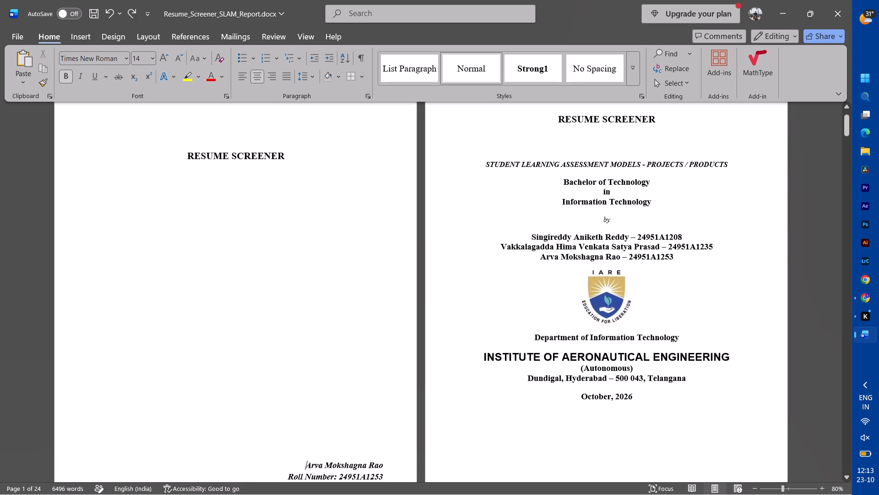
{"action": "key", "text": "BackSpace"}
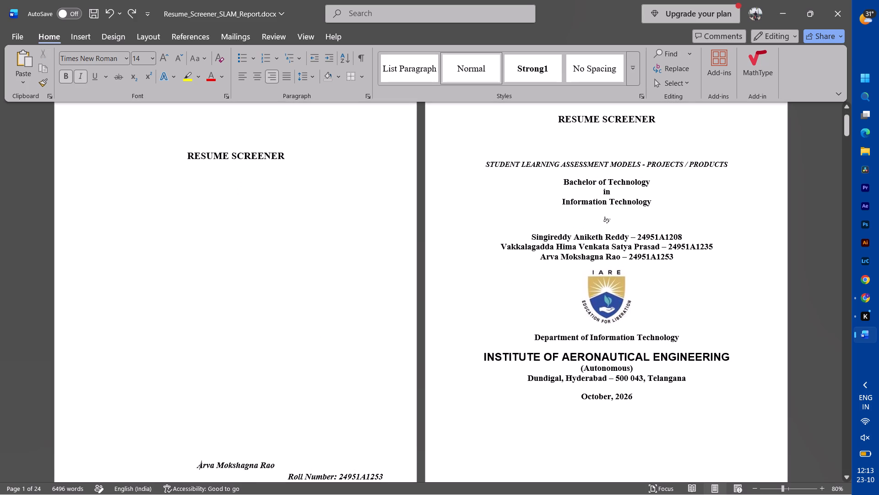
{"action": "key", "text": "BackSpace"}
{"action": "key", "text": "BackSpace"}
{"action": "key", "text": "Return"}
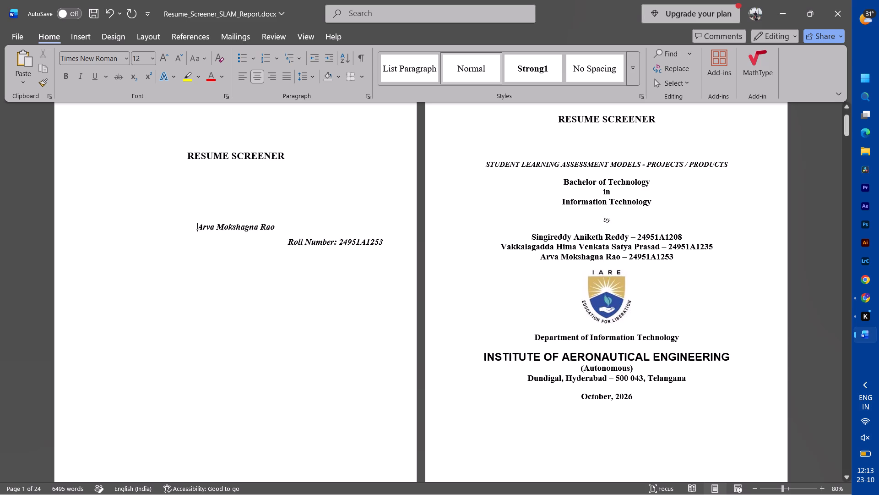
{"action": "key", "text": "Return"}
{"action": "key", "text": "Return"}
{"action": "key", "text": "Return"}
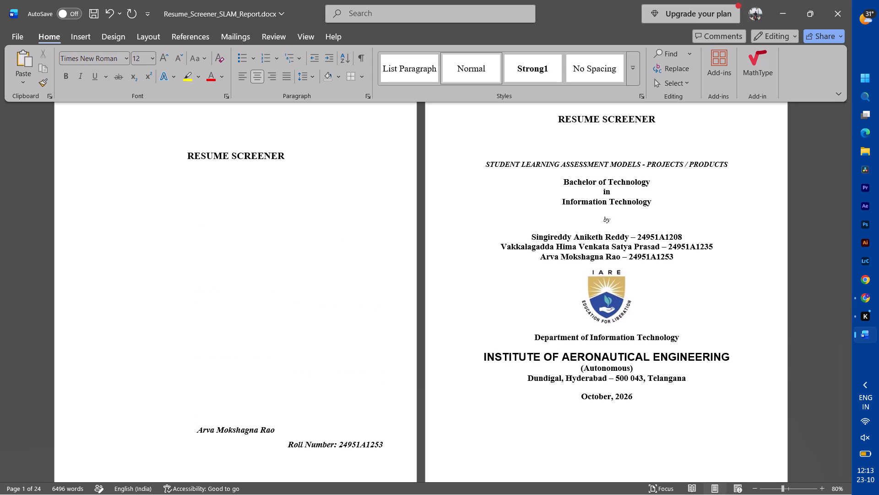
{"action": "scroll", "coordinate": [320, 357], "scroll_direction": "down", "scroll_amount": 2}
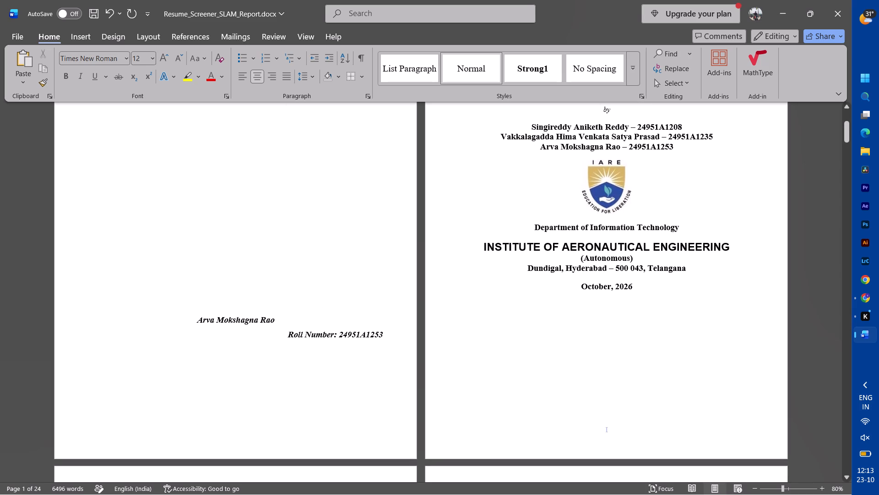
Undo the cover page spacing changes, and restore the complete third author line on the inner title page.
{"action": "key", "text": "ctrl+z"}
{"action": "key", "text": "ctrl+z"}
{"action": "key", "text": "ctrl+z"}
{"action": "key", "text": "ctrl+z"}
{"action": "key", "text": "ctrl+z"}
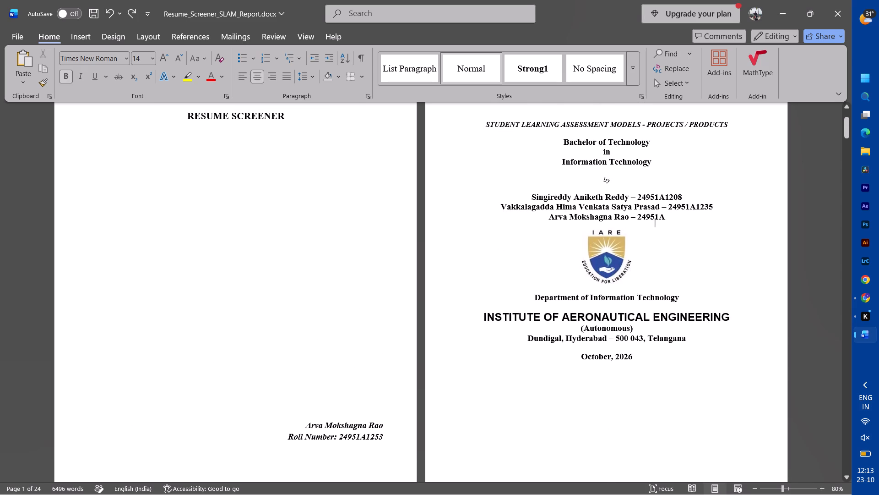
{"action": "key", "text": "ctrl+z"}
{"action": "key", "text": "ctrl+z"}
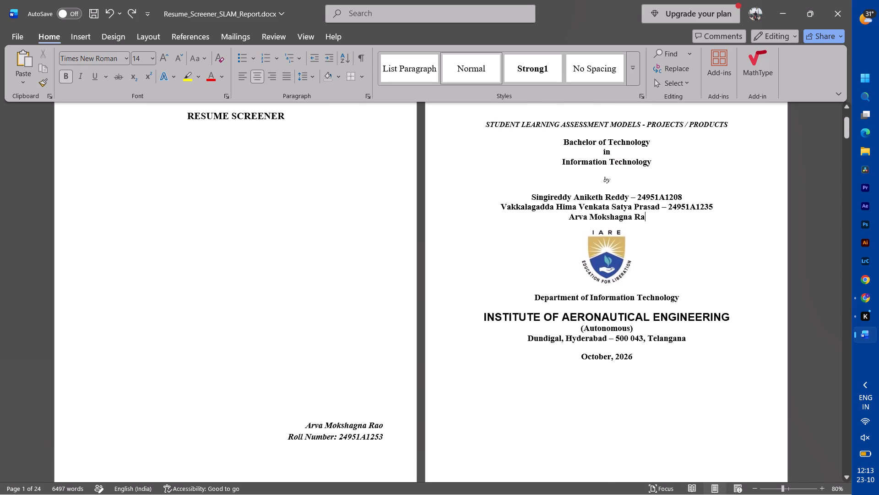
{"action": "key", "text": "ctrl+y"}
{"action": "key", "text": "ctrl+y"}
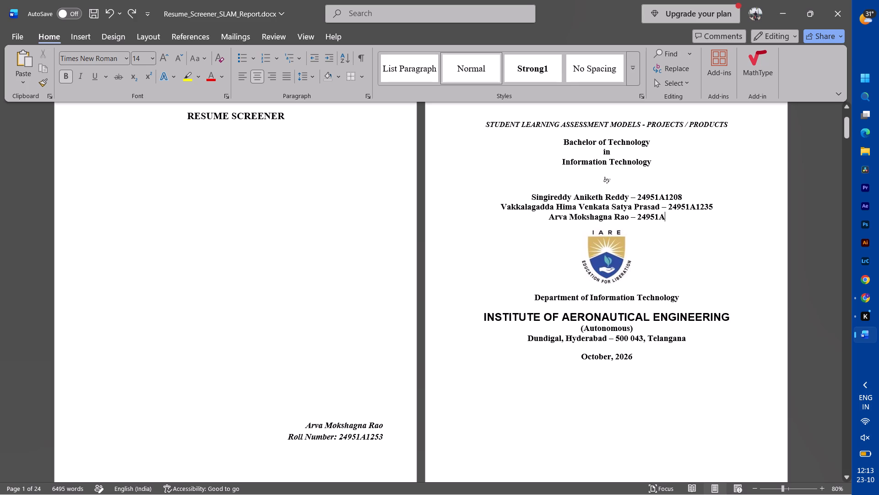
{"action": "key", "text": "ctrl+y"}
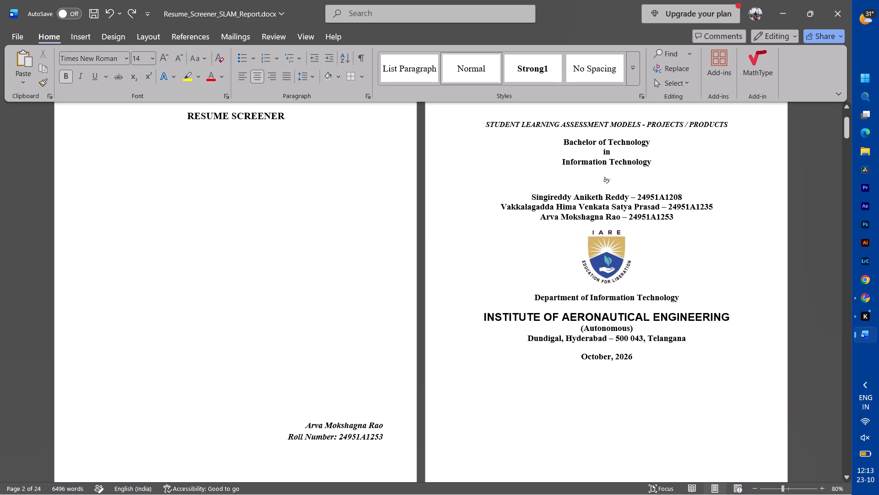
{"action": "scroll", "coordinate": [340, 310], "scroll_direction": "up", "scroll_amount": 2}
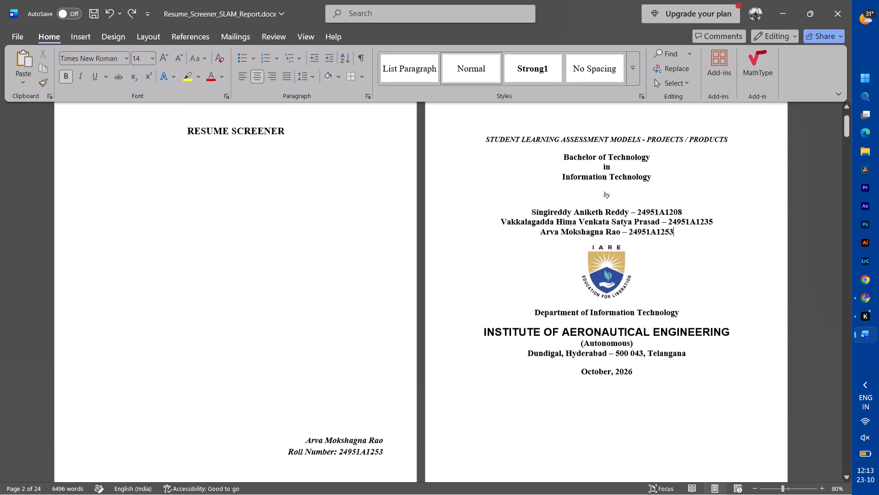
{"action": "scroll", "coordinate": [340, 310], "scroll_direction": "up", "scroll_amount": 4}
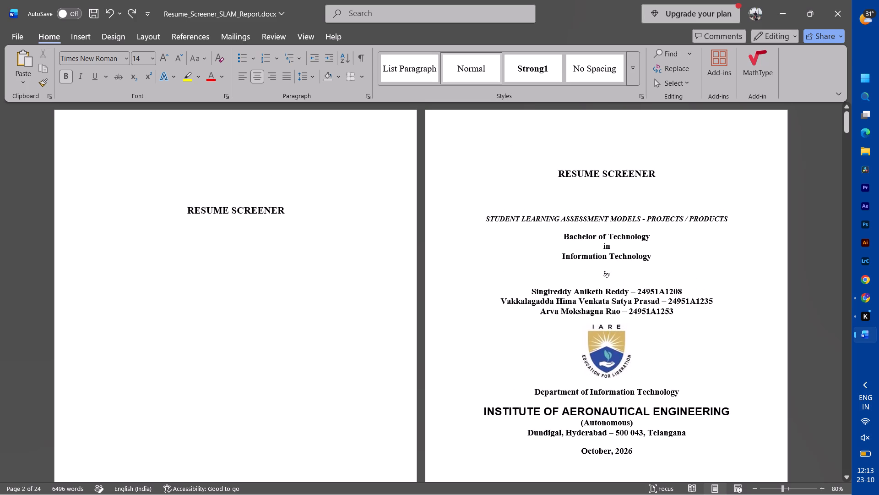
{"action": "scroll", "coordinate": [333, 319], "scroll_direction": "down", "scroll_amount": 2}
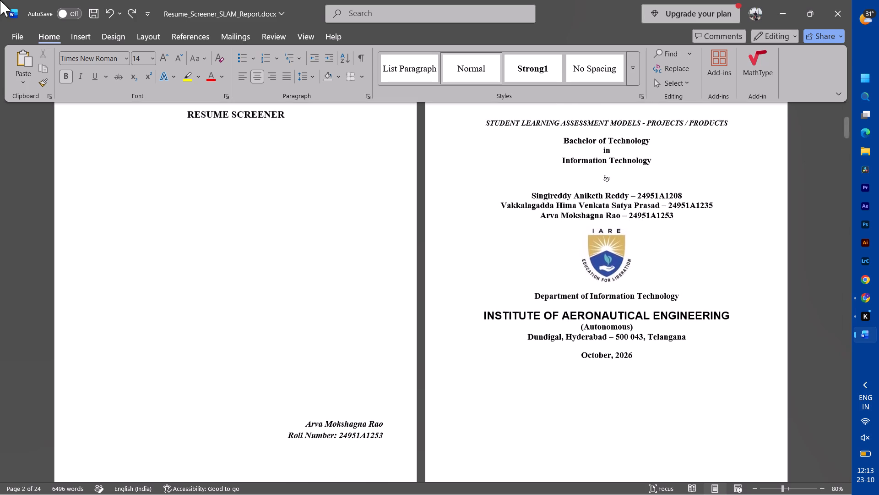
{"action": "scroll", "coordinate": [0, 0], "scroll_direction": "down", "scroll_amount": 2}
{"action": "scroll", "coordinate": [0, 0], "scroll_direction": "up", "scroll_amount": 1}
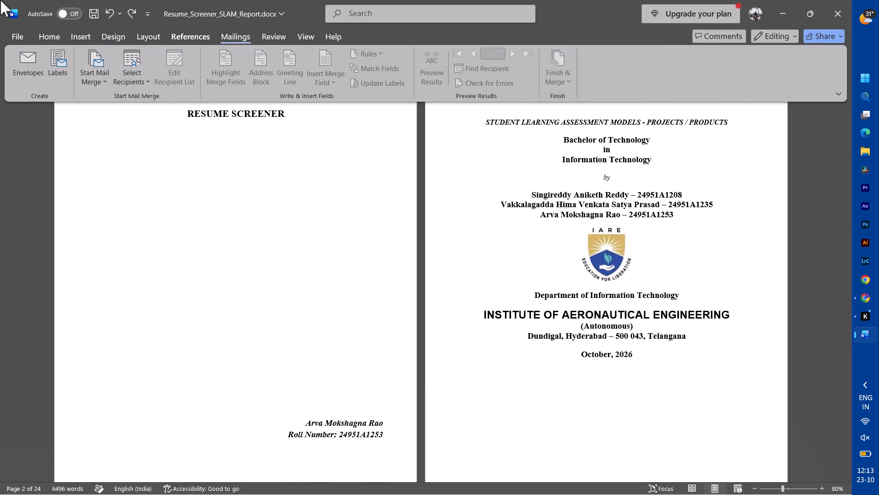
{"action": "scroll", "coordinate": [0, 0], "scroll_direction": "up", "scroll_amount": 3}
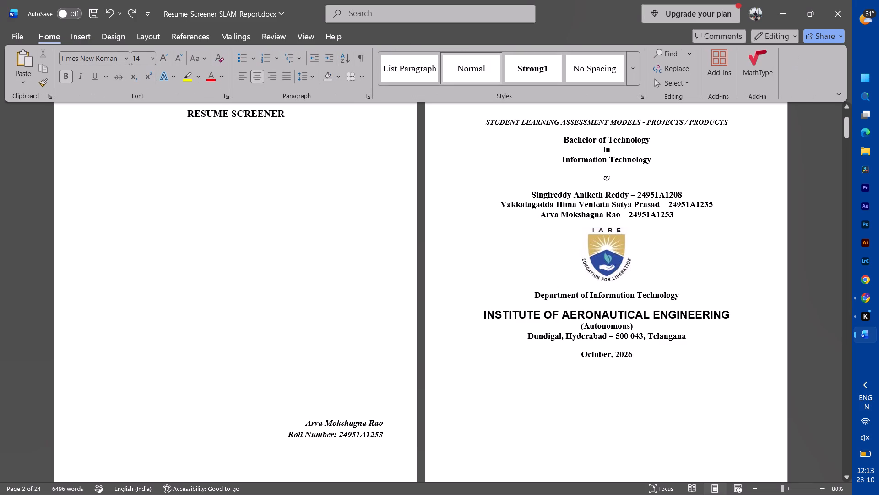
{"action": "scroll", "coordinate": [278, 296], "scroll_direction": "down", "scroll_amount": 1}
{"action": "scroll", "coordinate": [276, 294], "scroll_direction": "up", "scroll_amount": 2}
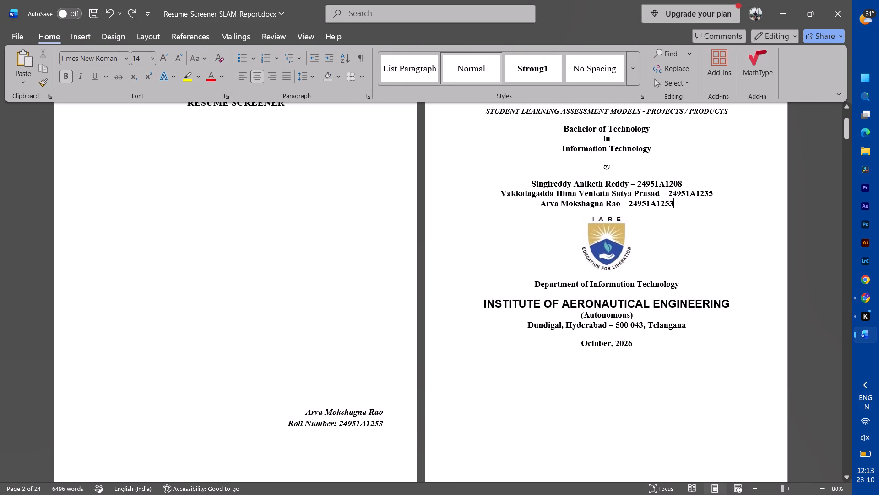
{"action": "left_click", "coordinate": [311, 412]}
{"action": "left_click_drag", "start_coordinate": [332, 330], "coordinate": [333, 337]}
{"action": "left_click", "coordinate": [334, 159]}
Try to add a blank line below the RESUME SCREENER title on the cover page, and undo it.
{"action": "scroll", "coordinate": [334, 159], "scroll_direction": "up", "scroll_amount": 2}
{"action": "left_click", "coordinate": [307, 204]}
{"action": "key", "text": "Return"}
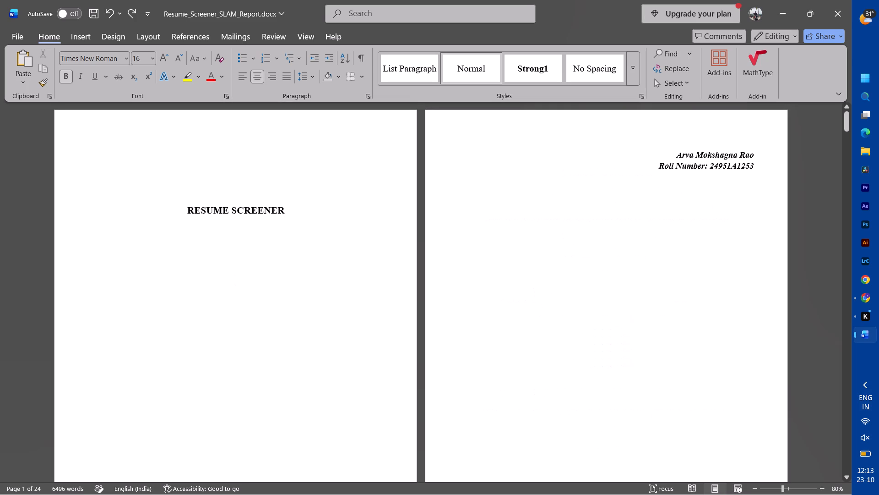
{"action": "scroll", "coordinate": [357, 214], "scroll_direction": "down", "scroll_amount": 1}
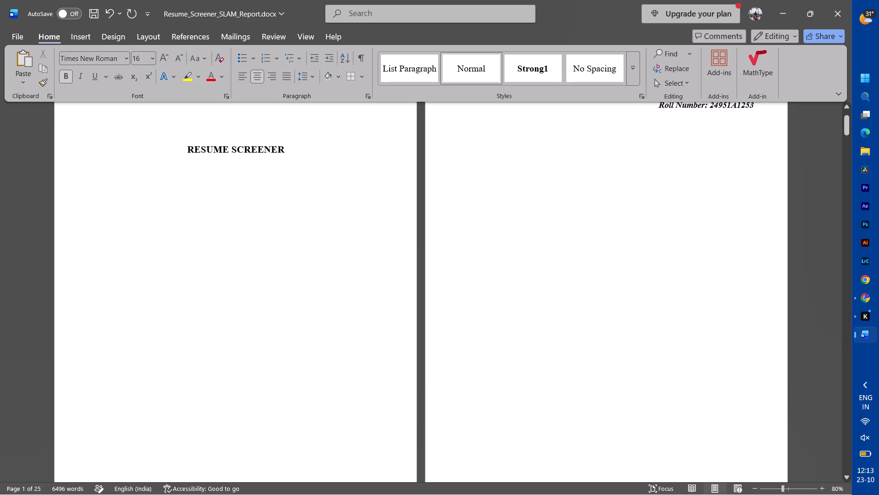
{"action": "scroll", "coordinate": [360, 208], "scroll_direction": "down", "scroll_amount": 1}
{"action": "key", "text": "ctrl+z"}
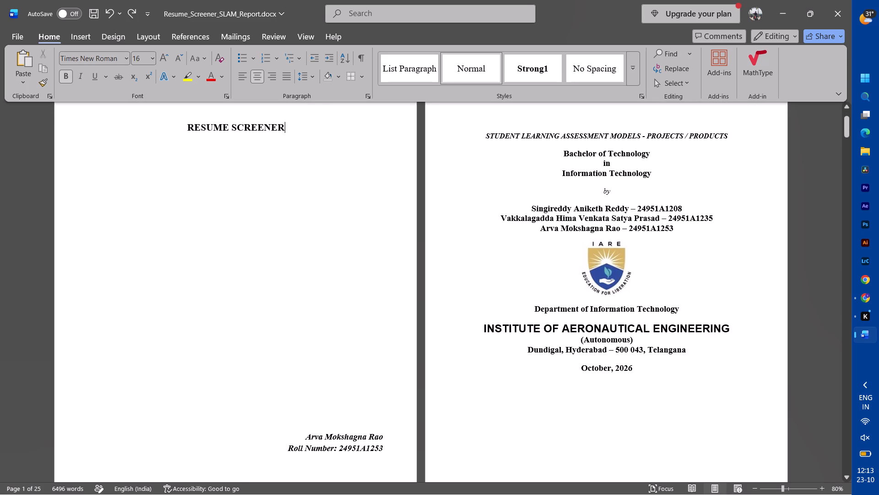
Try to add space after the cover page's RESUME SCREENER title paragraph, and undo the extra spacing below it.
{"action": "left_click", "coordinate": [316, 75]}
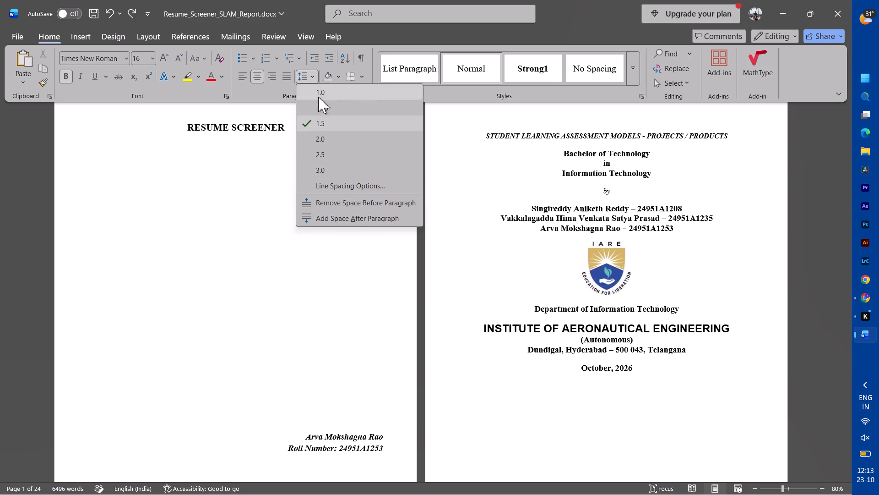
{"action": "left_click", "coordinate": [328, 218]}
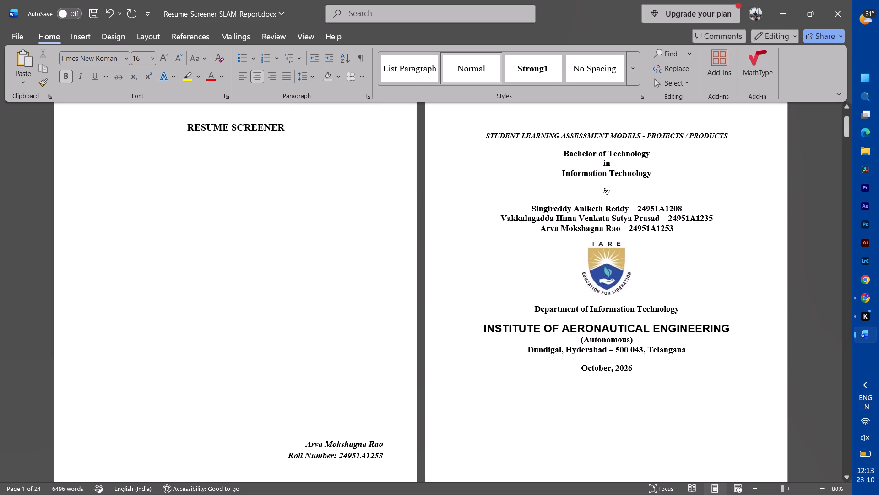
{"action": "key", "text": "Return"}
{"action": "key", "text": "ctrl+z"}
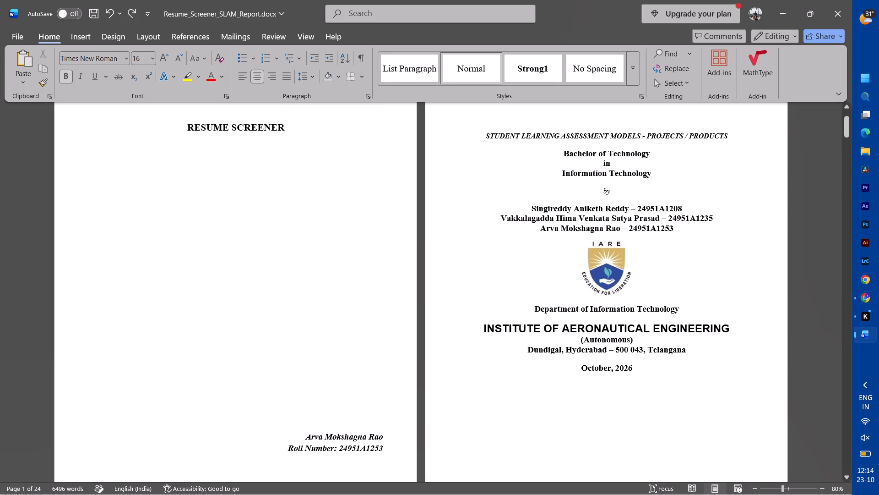
Remove the space before the RESUME SCREENER title paragraph on the cover page.
{"action": "left_click", "coordinate": [313, 79]}
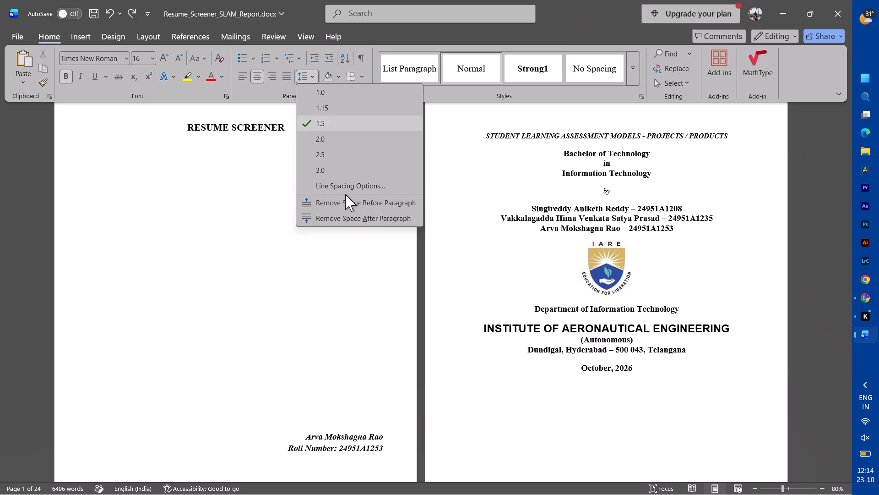
{"action": "left_click", "coordinate": [343, 199]}
{"action": "scroll", "coordinate": [343, 199], "scroll_direction": "up", "scroll_amount": 1}
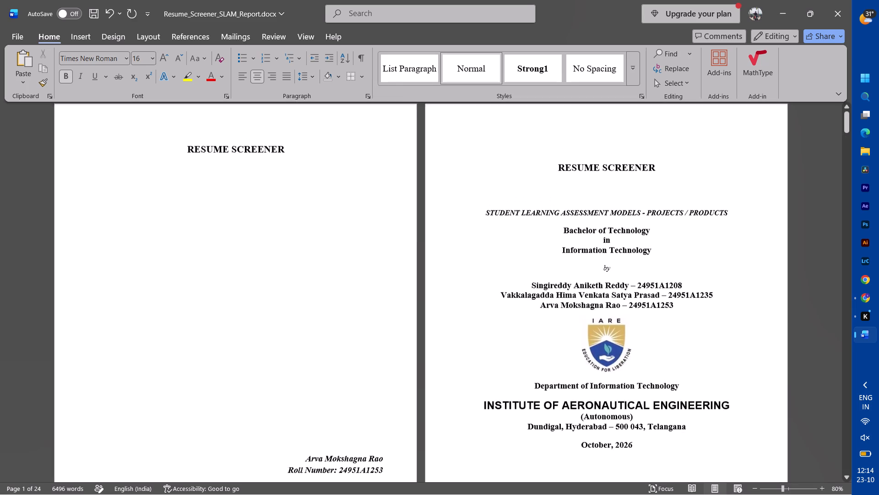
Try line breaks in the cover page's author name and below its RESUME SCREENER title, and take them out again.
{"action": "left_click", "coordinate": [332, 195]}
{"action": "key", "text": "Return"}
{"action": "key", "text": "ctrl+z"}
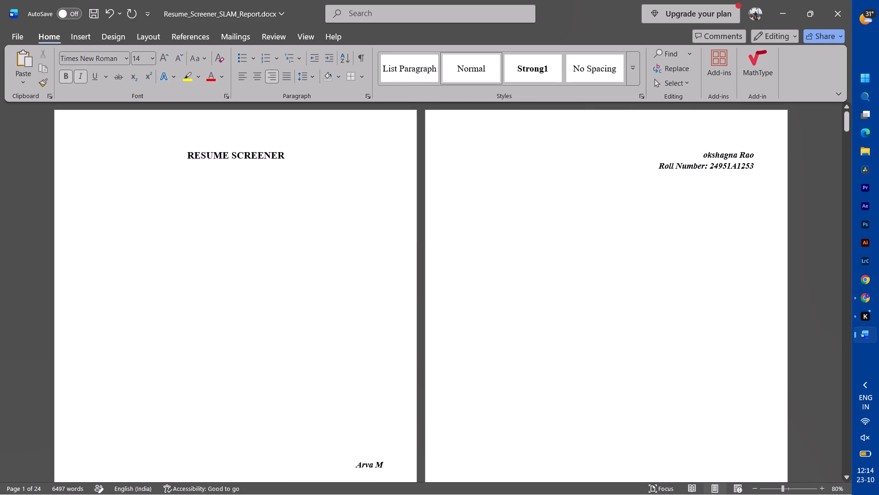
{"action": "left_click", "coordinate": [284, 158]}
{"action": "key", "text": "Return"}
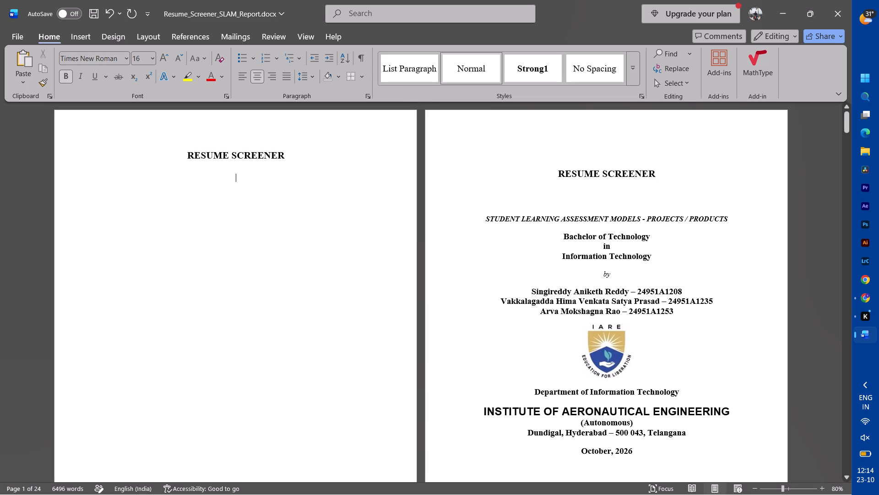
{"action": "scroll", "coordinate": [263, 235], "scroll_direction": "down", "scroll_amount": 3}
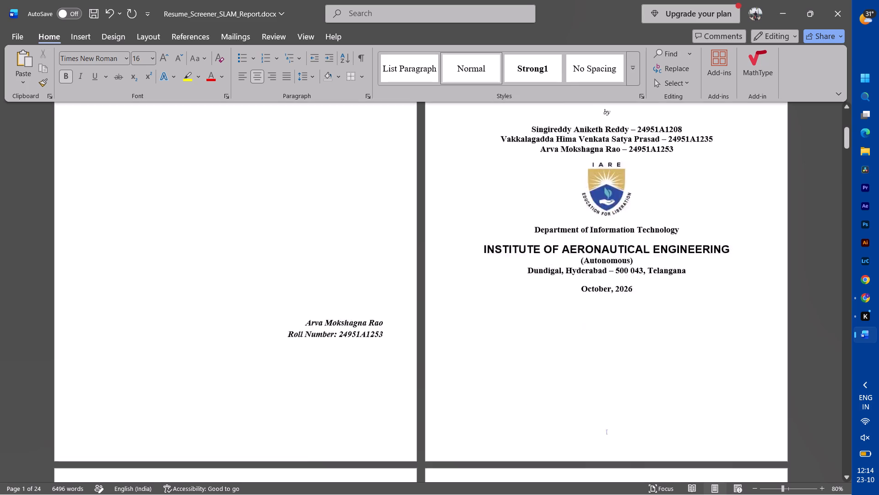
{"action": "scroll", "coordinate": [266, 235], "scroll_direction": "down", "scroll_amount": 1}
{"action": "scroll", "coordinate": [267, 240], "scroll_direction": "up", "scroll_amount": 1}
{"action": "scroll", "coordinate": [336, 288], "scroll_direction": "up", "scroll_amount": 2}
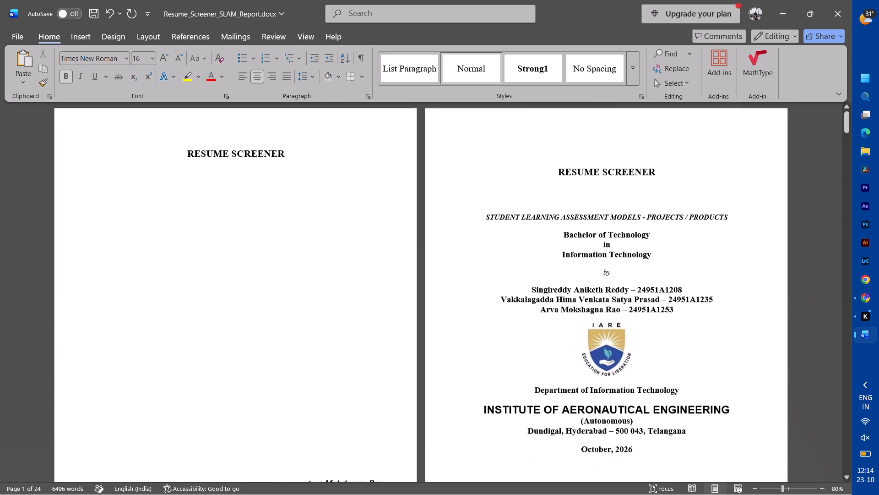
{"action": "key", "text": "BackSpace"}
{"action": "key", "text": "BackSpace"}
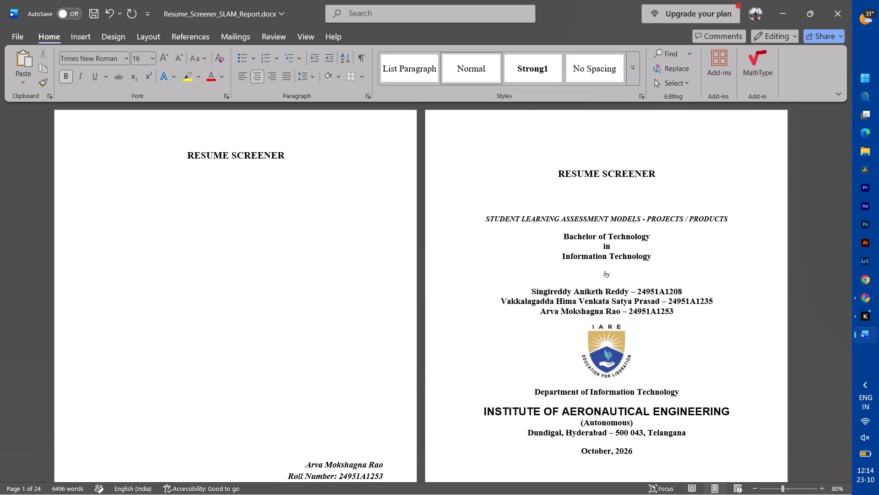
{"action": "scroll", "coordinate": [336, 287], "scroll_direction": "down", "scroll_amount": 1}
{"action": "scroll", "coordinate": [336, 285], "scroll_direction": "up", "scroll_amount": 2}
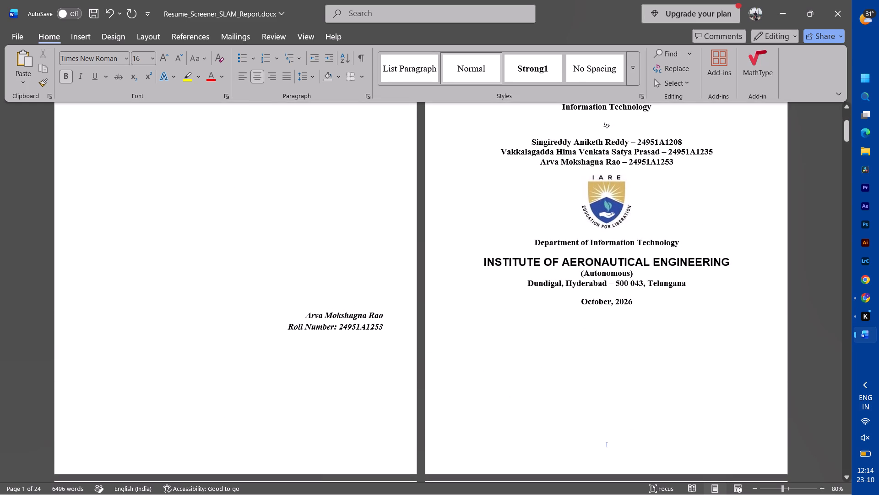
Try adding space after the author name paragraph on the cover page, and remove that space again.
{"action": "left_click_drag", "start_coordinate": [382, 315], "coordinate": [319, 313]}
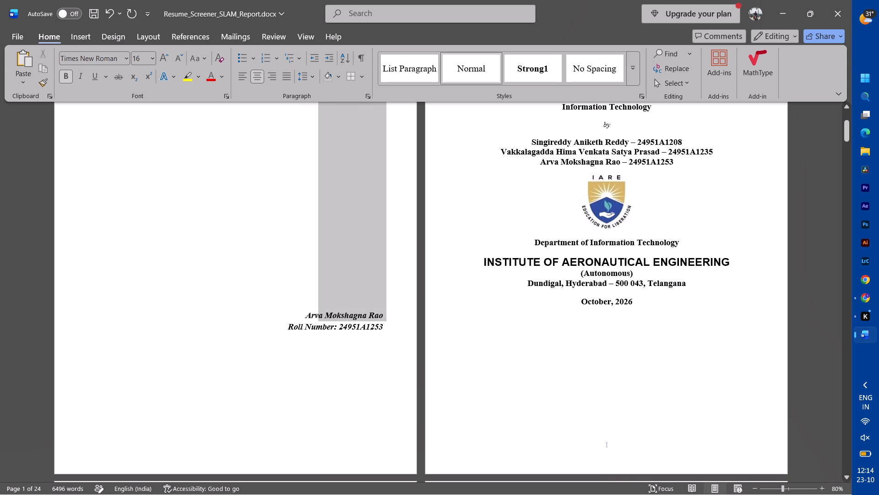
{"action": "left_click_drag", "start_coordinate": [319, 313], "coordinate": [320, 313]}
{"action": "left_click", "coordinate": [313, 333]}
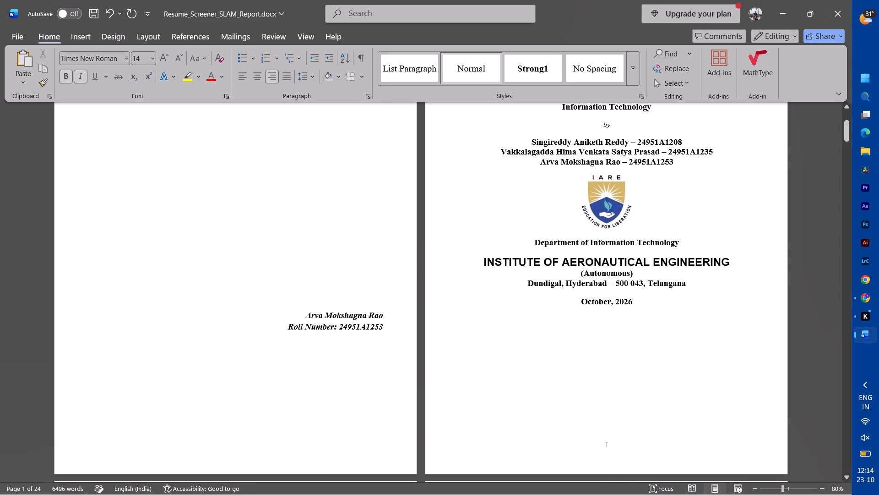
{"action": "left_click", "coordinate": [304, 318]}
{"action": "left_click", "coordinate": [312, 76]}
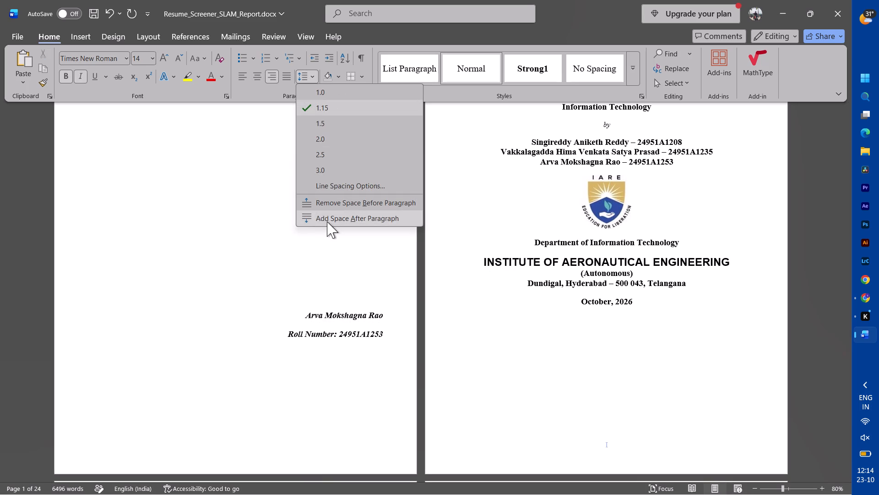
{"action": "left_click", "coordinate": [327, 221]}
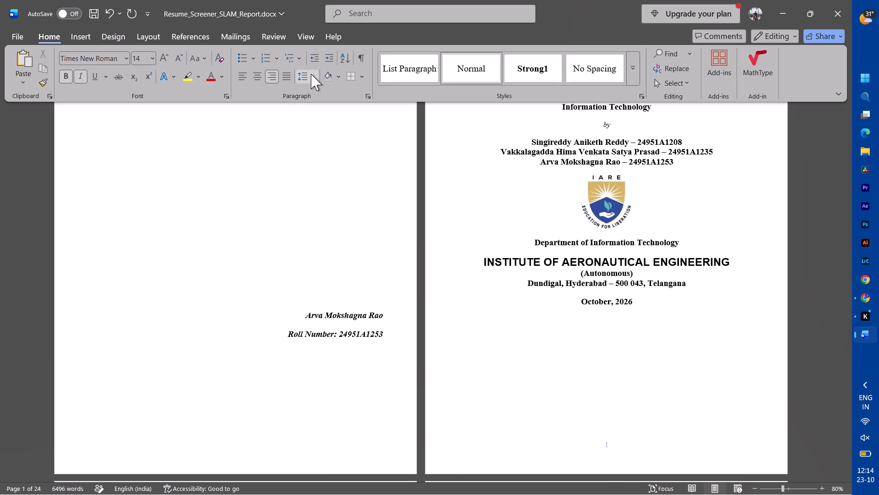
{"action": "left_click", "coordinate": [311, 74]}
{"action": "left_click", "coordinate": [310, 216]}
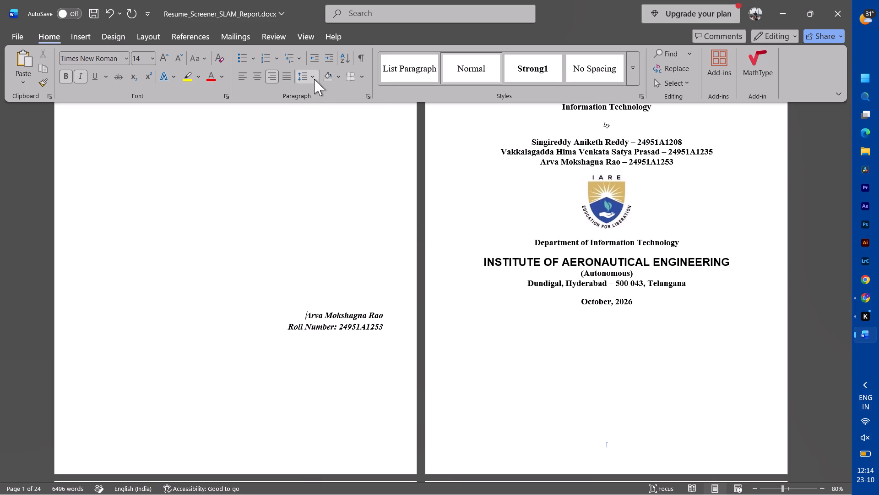
Remove the space before the author name paragraph on the cover page.
{"action": "left_click", "coordinate": [314, 79]}
{"action": "left_click", "coordinate": [318, 205]}
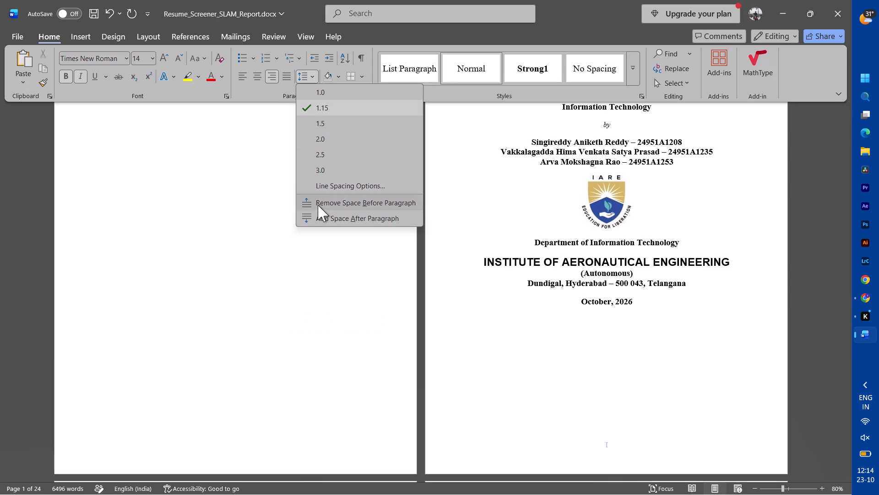
Insert blank lines above the cover page's author name to place the author block near the bottom of the page.
{"action": "scroll", "coordinate": [318, 205], "scroll_direction": "up", "scroll_amount": 4}
{"action": "key", "text": "Return"}
{"action": "key", "text": "Return"}
{"action": "key", "text": "Return"}
{"action": "key", "text": "Return"}
{"action": "key", "text": "Return"}
{"action": "key", "text": "Return"}
{"action": "key", "text": "Return"}
{"action": "key", "text": "Return"}
{"action": "key", "text": "Return"}
{"action": "key", "text": "Return"}
{"action": "key", "text": "Return"}
{"action": "key", "text": "Return"}
{"action": "key", "text": "Return"}
{"action": "key", "text": "Return"}
{"action": "key", "text": "Return"}
{"action": "key", "text": "Return"}
{"action": "key", "text": "Return"}
{"action": "key", "text": "Return"}
{"action": "key", "text": "Return"}
{"action": "key", "text": "Return"}
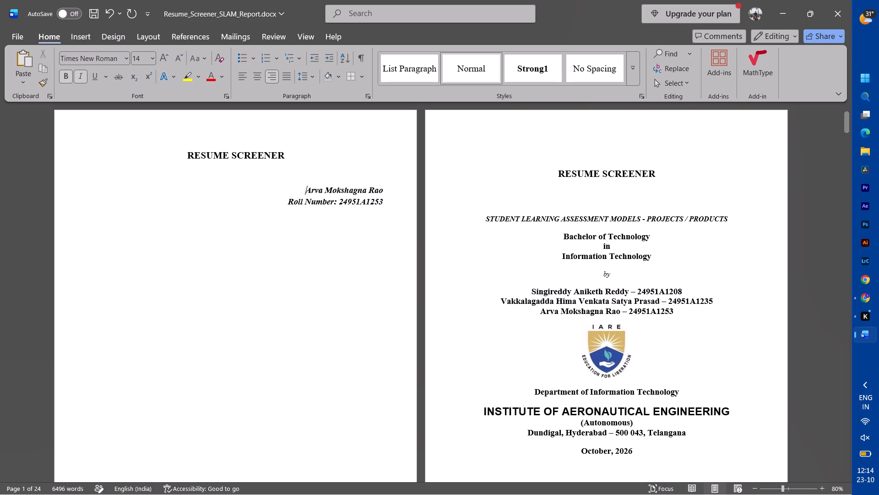
{"action": "scroll", "coordinate": [323, 193], "scroll_direction": "down", "scroll_amount": 4}
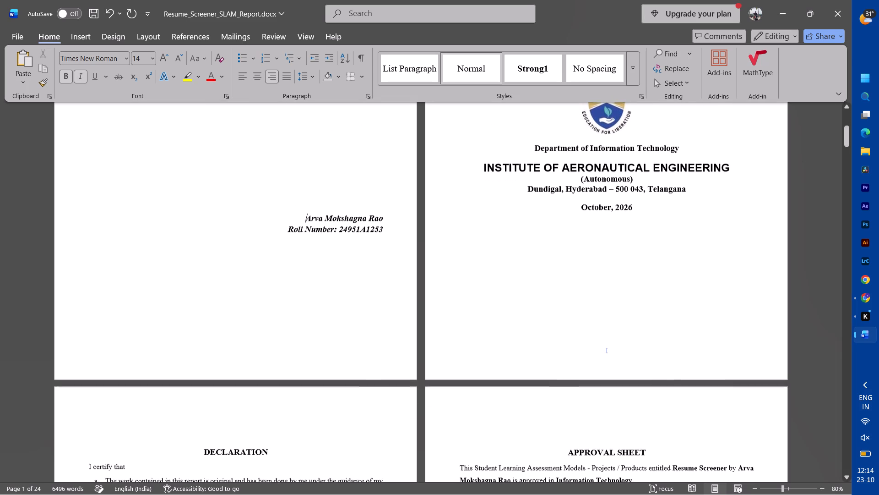
{"action": "key", "text": "Return"}
{"action": "key", "text": "Return"}
{"action": "key", "text": "Return"}
{"action": "key", "text": "Return"}
{"action": "key", "text": "Return"}
{"action": "key", "text": "Return"}
{"action": "key", "text": "Return"}
{"action": "key", "text": "Return"}
{"action": "key", "text": "Return"}
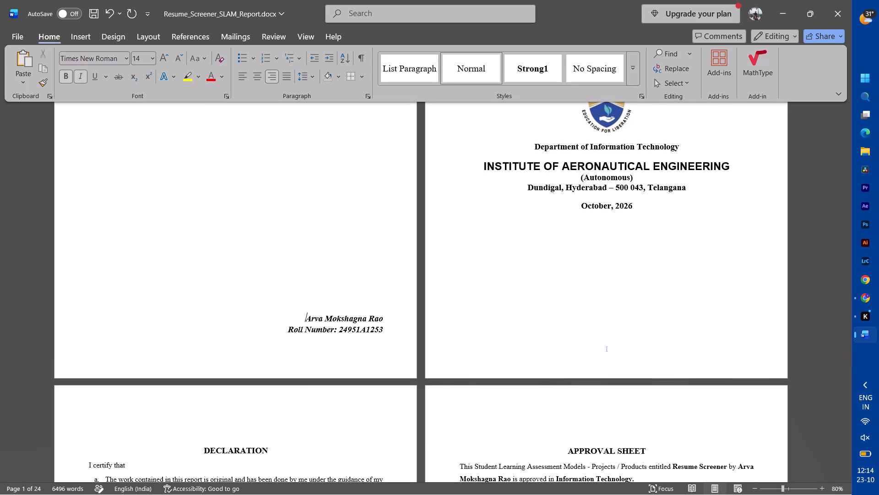
{"action": "key", "text": "Return"}
{"action": "key", "text": "BackSpace"}
Delete the "Roll Number:" label in front of the roll number in the cover page's author block.
{"action": "key", "text": "Down"}
{"action": "key", "text": "Right"}
{"action": "key", "text": "Right"}
{"action": "key", "text": "Right"}
{"action": "key", "text": "Right"}
{"action": "key", "text": "Right"}
{"action": "key", "text": "Right"}
{"action": "key", "text": "Right"}
{"action": "key", "text": "Right"}
{"action": "key", "text": "ctrl+shift+Left"}
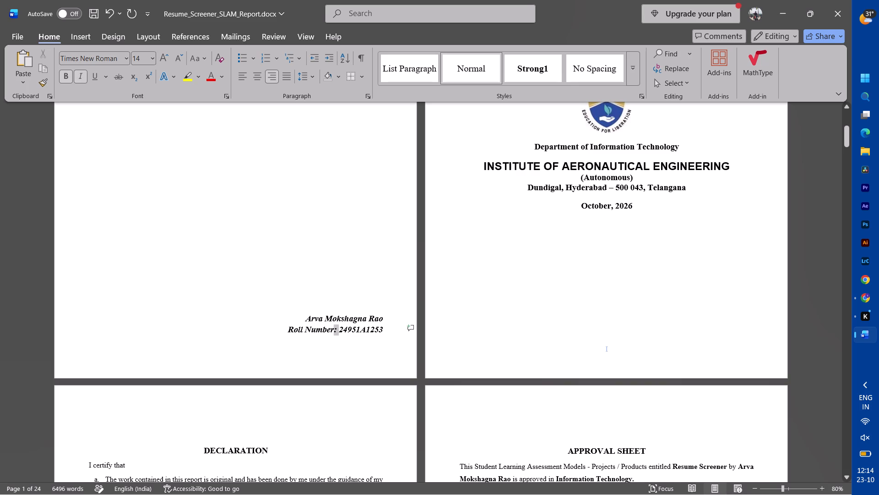
{"action": "key", "text": "ctrl+shift+Left"}
{"action": "key", "text": "ctrl+shift+Left"}
{"action": "key", "text": "BackSpace"}
{"action": "key", "text": "BackSpace"}
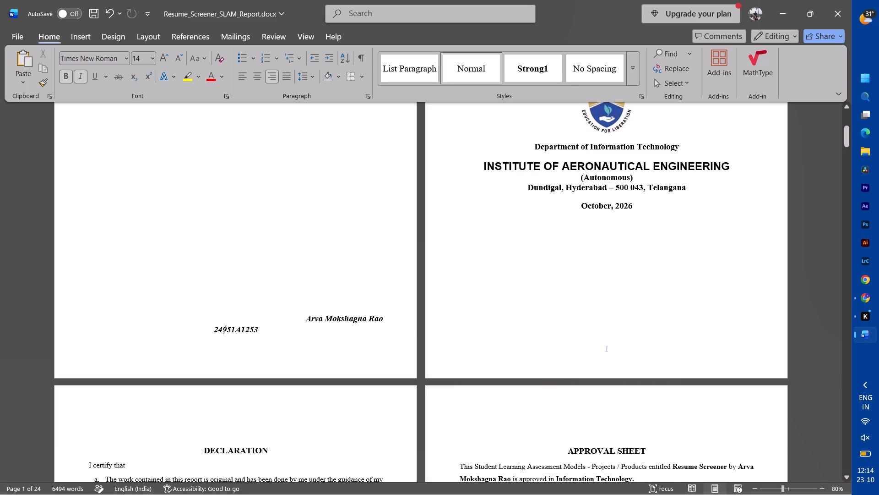
Join the roll number onto the author's name line in the cover page's author block, separated by a spaced hyphen.
{"action": "key", "text": "BackSpace"}
{"action": "key", "text": "BackSpace"}
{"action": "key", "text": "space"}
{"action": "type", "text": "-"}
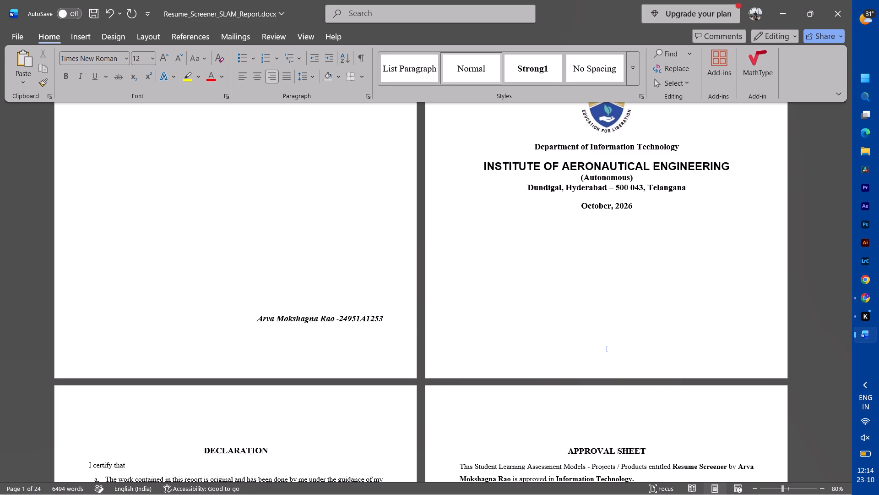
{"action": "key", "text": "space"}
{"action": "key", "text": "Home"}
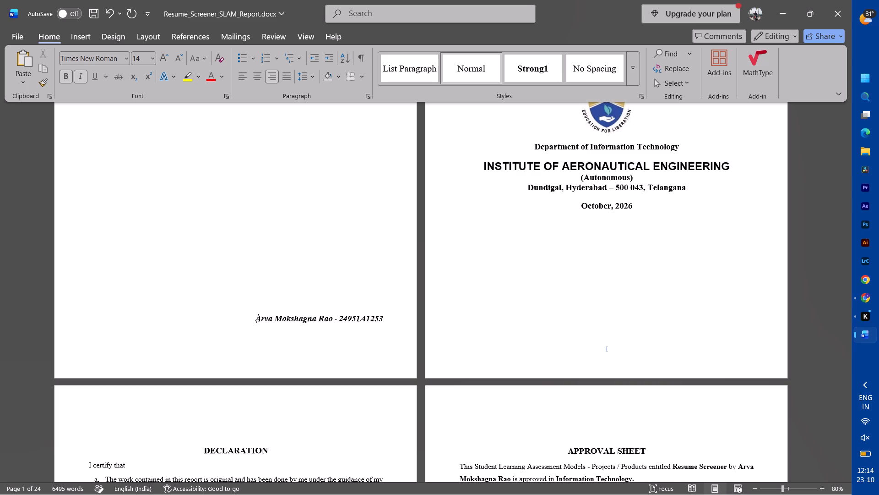
Add the second author's name and roll number, separated by a dash, on the blank line above the existing author line.
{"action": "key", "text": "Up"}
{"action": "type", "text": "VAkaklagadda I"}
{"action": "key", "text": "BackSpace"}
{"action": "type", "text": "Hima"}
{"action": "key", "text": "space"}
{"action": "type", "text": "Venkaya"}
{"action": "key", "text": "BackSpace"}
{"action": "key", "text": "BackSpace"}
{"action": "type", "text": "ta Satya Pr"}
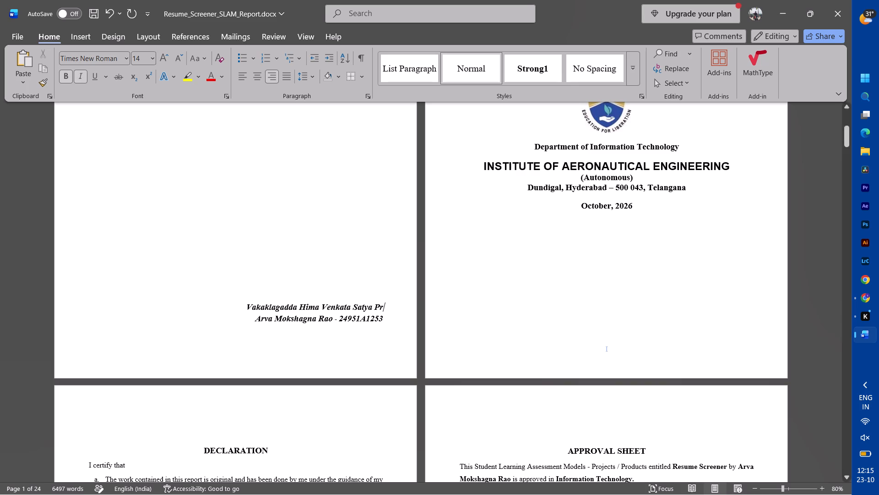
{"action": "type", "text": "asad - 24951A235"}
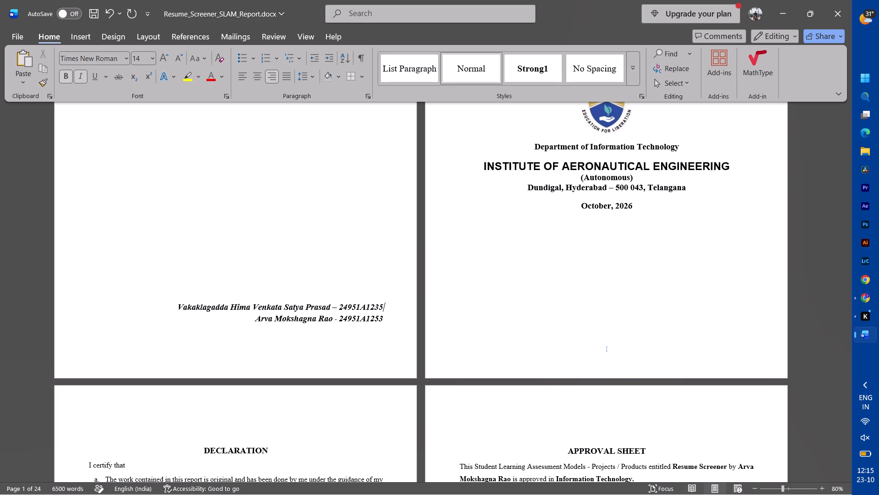
Add the remaining author's name and roll number, separated by a dash, as the top line of the cover page's author block.
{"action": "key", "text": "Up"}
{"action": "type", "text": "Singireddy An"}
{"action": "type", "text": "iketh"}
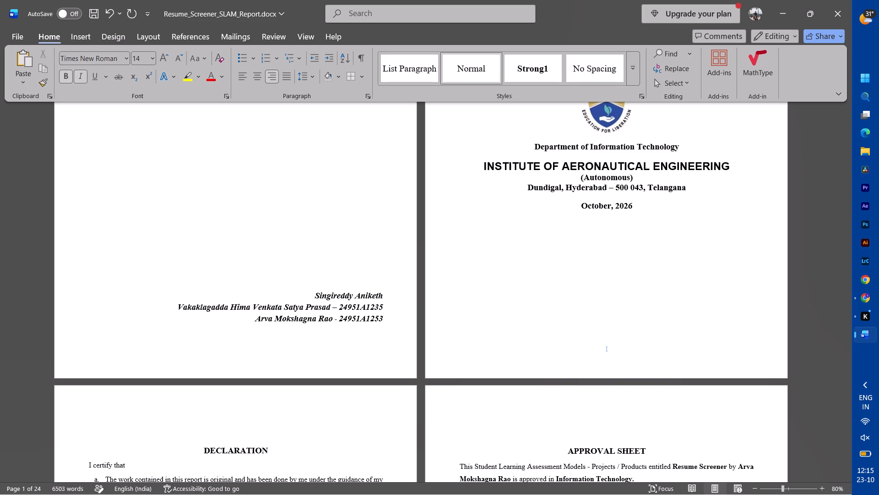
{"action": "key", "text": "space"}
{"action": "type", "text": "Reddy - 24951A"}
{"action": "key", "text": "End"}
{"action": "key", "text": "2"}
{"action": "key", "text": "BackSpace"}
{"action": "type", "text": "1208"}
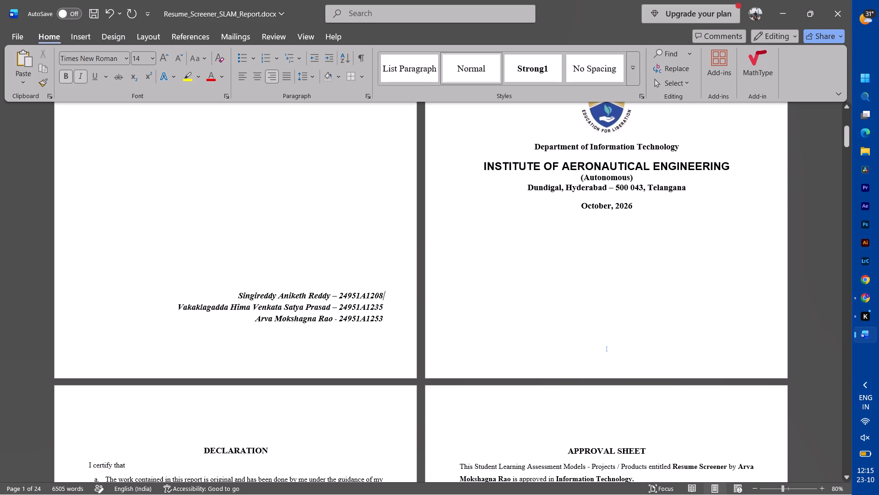
Lower the cover page's RESUME SCREENER title by two blank lines, removing three blank lines above the author block to compensate.
{"action": "scroll", "coordinate": [329, 204], "scroll_direction": "up", "scroll_amount": 5}
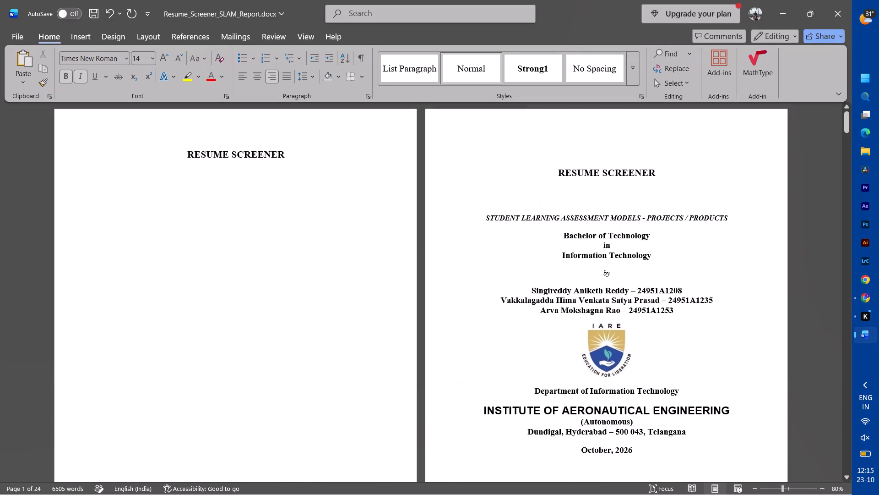
{"action": "left_click", "coordinate": [179, 151]}
{"action": "key", "text": "Return"}
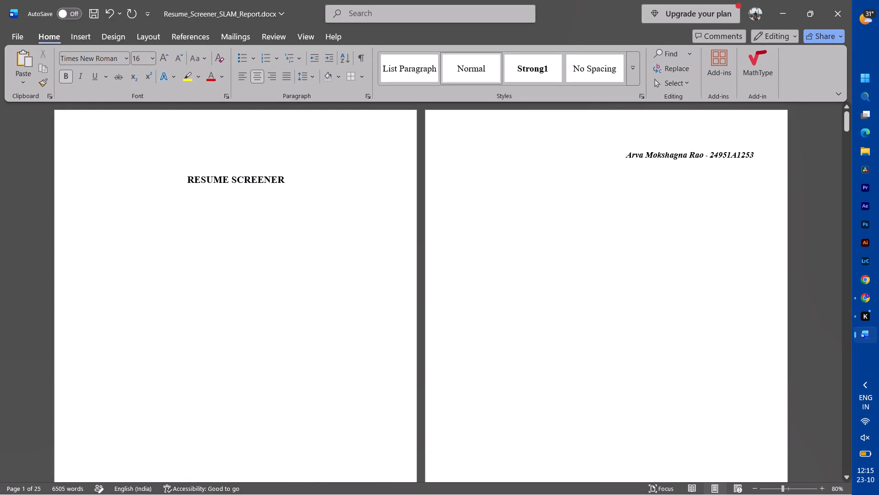
{"action": "key", "text": "Return"}
{"action": "left_click", "coordinate": [374, 373]}
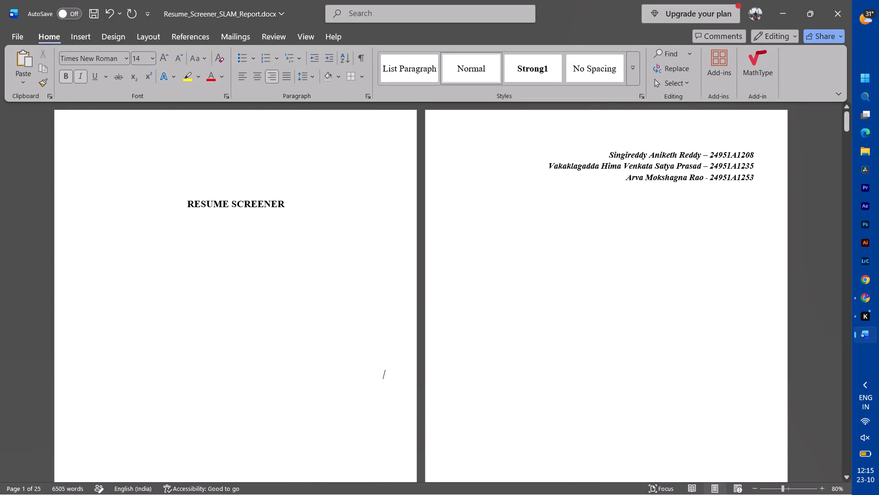
{"action": "key", "text": "BackSpace"}
{"action": "key", "text": "BackSpace"}
{"action": "key", "text": "BackSpace"}
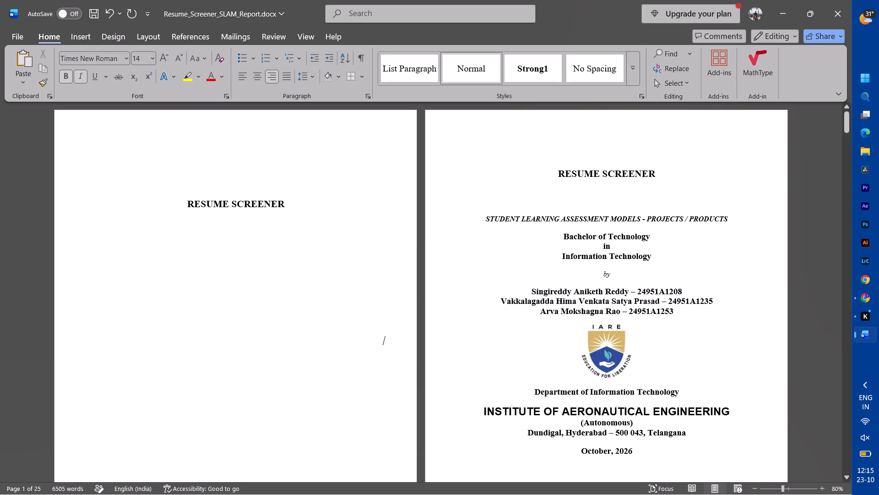
Replace the roll number under the Declaration page's student signature with the first-listed author's roll number.
{"action": "scroll", "coordinate": [485, 395], "scroll_direction": "down", "scroll_amount": 5}
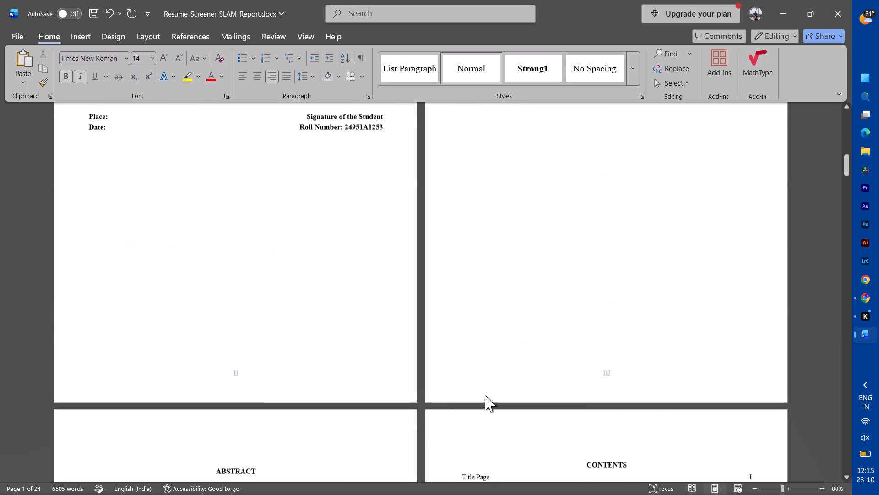
{"action": "scroll", "coordinate": [485, 395], "scroll_direction": "down", "scroll_amount": 3}
{"action": "scroll", "coordinate": [485, 395], "scroll_direction": "up", "scroll_amount": 5}
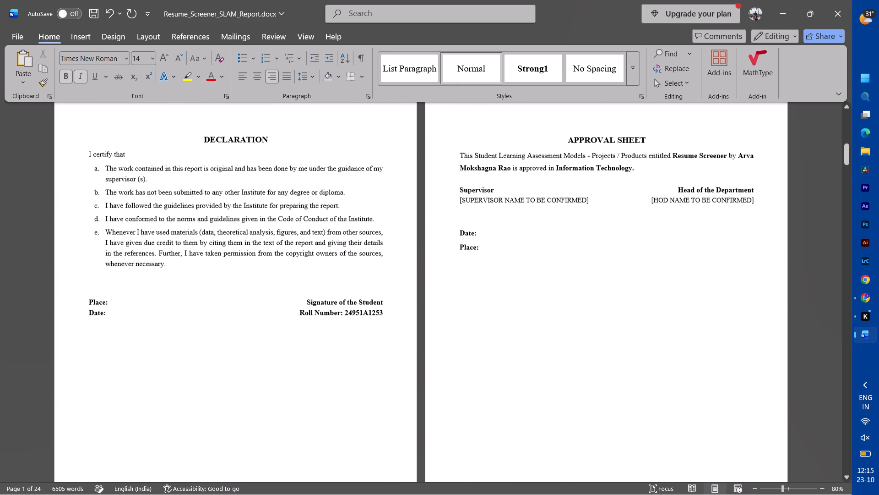
{"action": "left_click", "coordinate": [387, 314]}
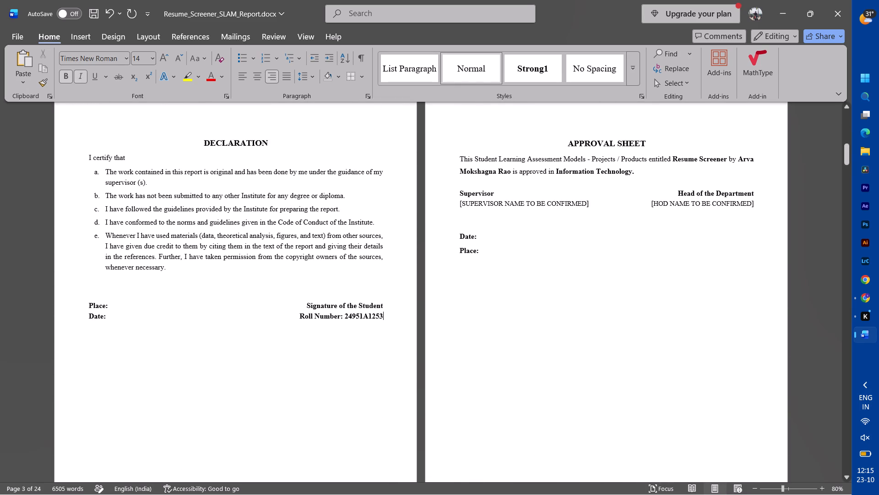
{"action": "key", "text": "BackSpace"}
{"action": "key", "text": "BackSpace"}
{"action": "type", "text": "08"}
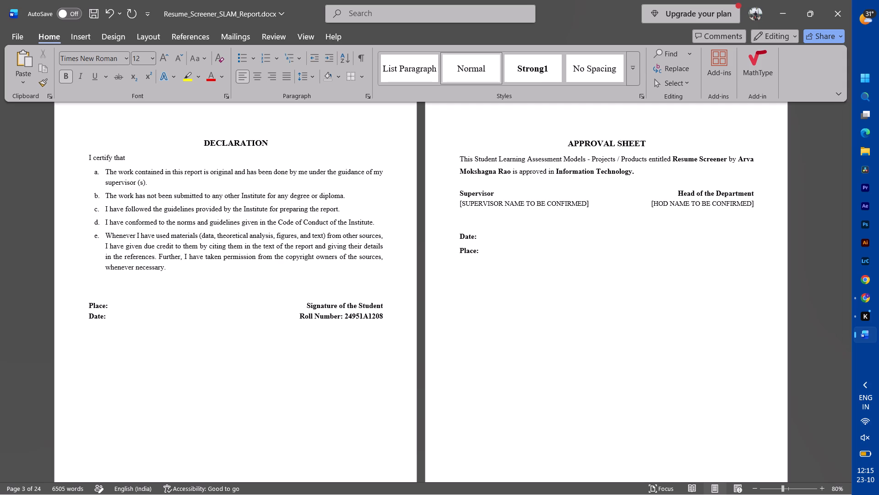
Put a comma after the Declaration's roll number and add the second author's roll number on a new line below.
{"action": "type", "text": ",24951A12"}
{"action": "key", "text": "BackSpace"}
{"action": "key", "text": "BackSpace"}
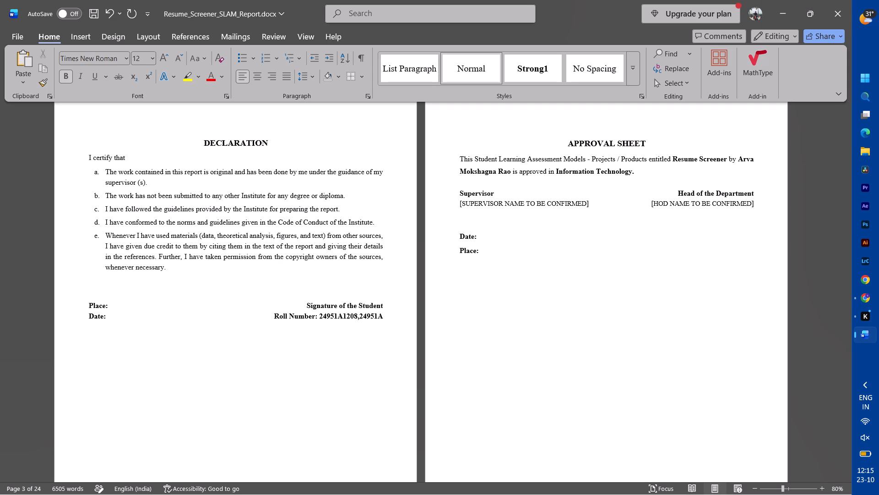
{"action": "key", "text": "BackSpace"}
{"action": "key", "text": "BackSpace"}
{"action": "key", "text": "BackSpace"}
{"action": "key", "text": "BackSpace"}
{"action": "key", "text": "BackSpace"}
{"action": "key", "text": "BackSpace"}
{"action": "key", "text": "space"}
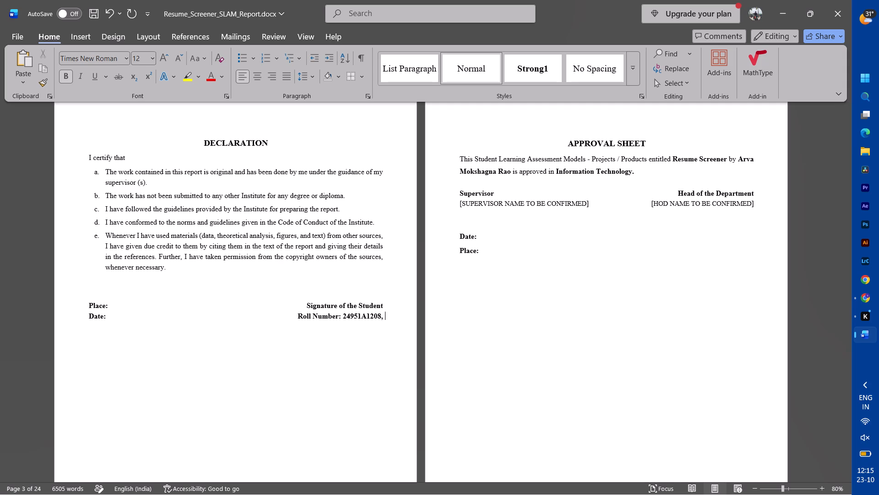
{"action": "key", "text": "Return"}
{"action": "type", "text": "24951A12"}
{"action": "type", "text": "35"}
Put a comma after the second roll number and add the third author's roll number on the following line.
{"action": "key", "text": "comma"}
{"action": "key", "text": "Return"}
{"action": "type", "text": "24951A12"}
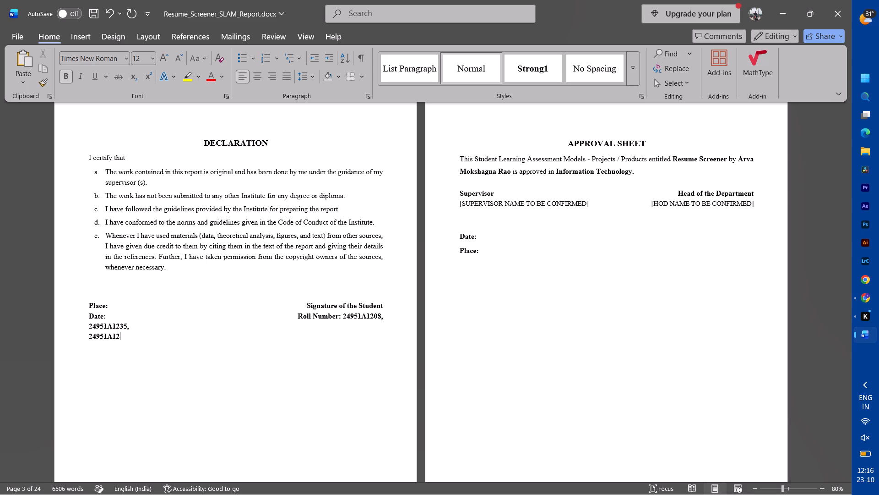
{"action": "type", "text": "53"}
Right-align the two added roll number lines under the Declaration's signature block.
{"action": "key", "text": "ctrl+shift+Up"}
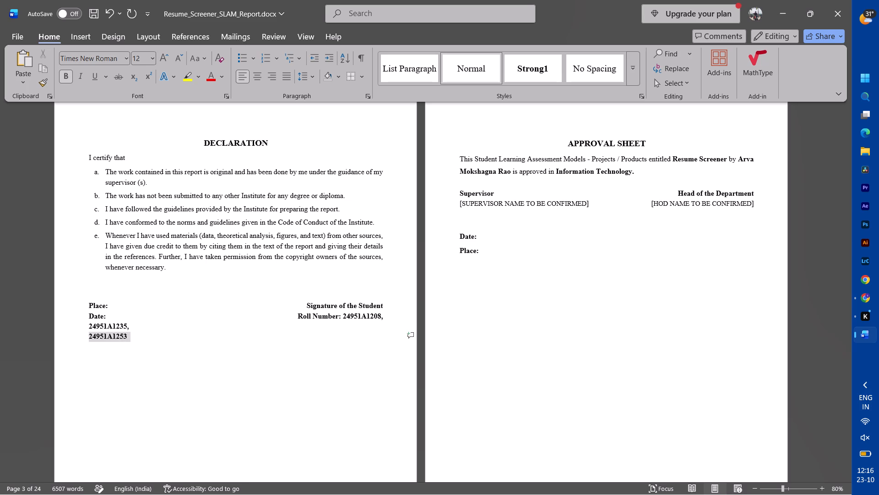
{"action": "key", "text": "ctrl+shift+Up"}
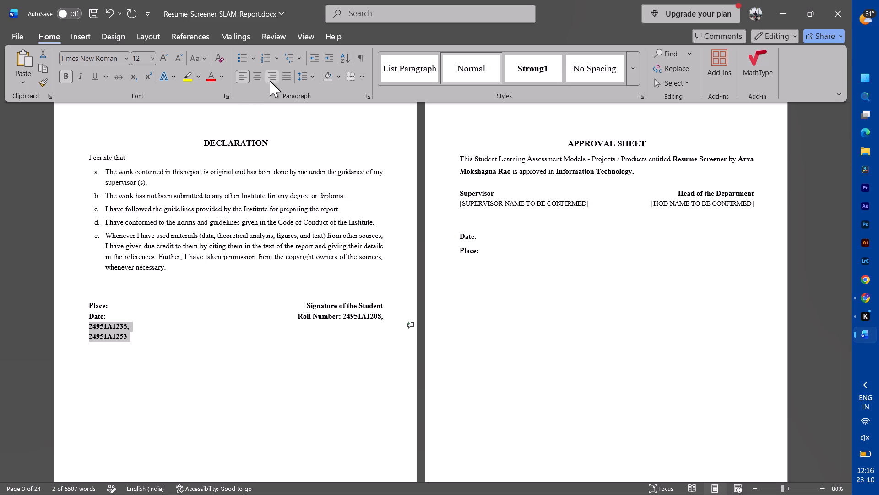
{"action": "left_click", "coordinate": [272, 77]}
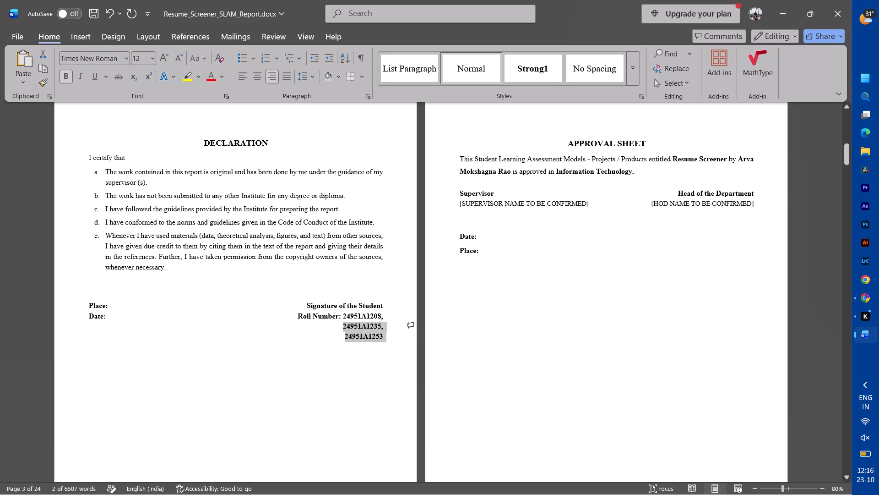
{"action": "left_click", "coordinate": [363, 350]}
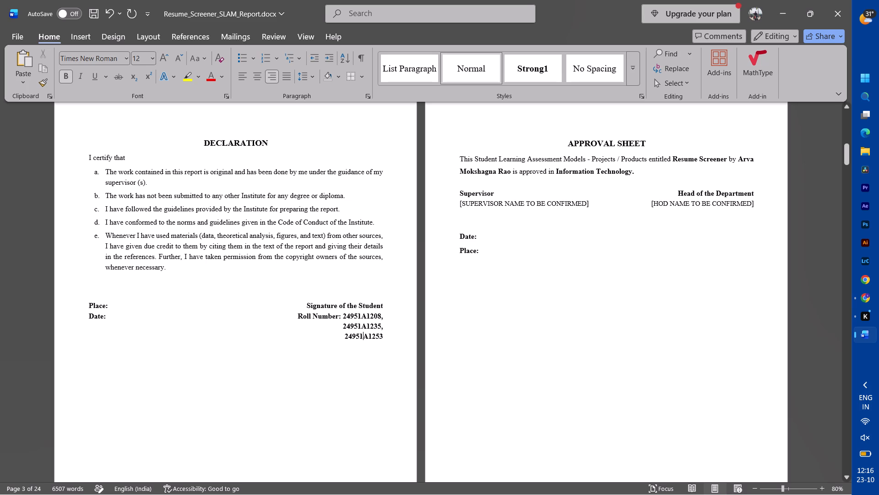
Review the report's front pages from the cover page through the declaration, approval sheet, abstract and contents.
{"action": "scroll", "coordinate": [371, 356], "scroll_direction": "up", "scroll_amount": 9}
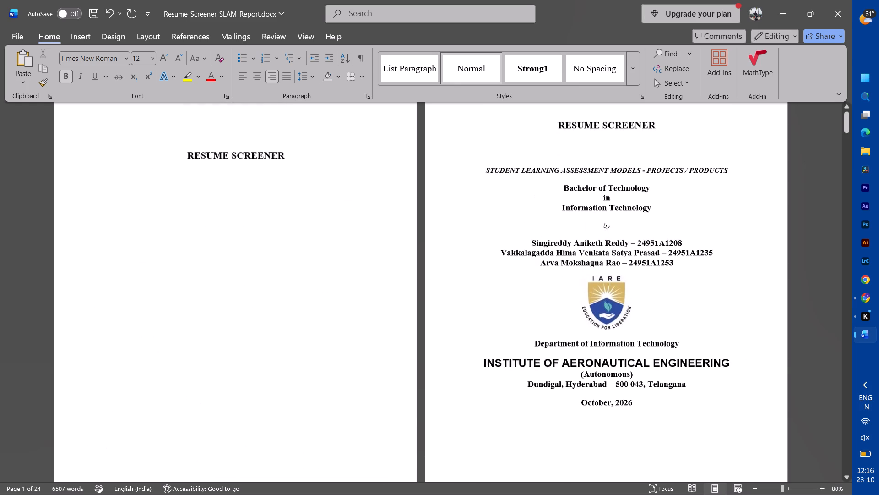
{"action": "scroll", "coordinate": [372, 354], "scroll_direction": "up", "scroll_amount": 1}
{"action": "scroll", "coordinate": [372, 354], "scroll_direction": "down", "scroll_amount": 1, "text": "ctrl"}
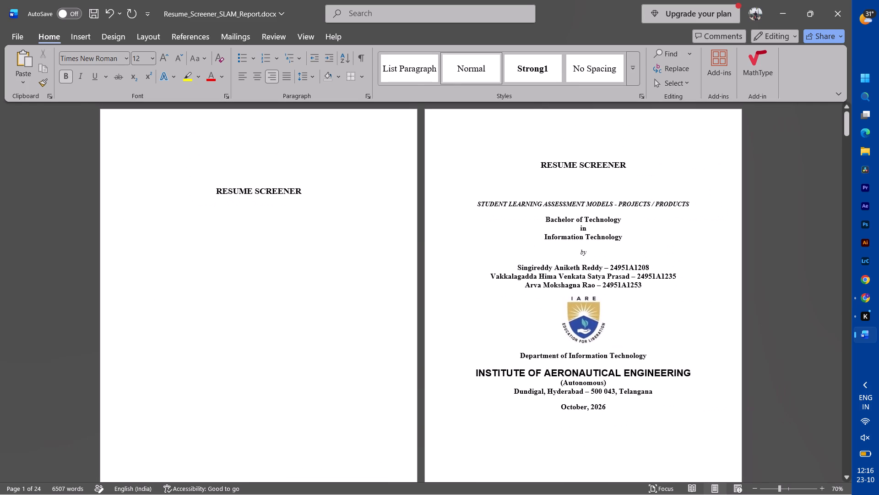
{"action": "scroll", "coordinate": [372, 354], "scroll_direction": "down", "scroll_amount": 5}
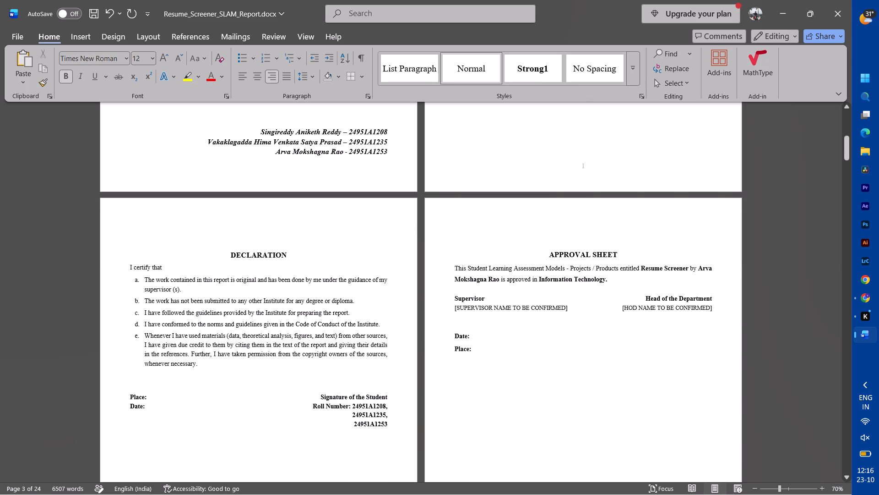
{"action": "scroll", "coordinate": [372, 357], "scroll_direction": "down", "scroll_amount": 4}
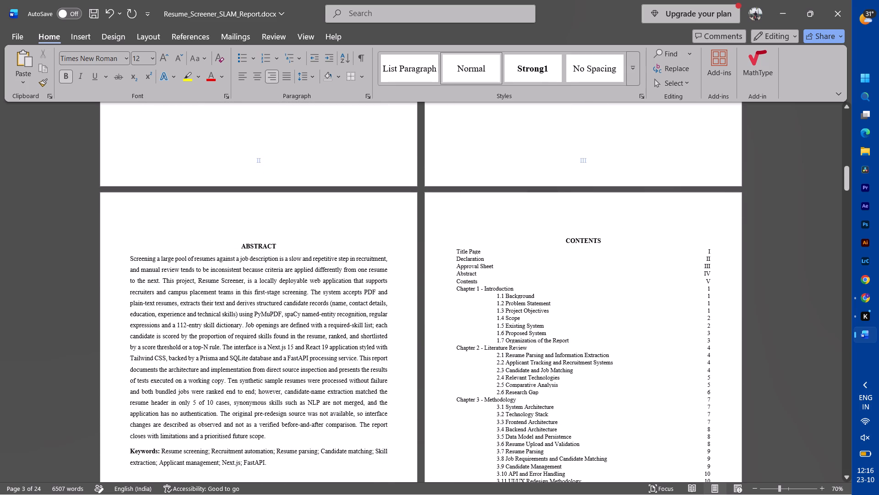